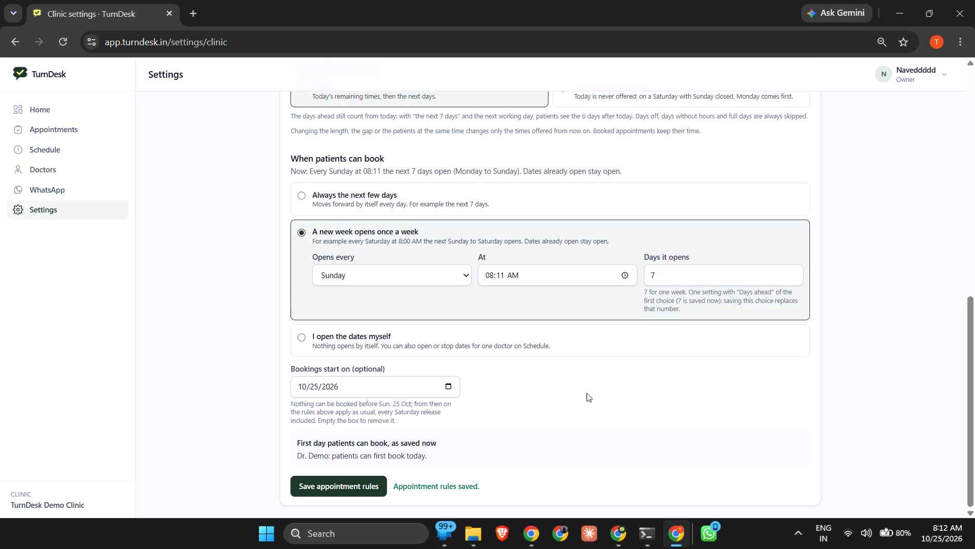
Review the booking-opening options and appointment rules on the clinic settings page.
{"action": "left_click", "coordinate": [563, 359]}
{"action": "scroll", "coordinate": [563, 359], "scroll_direction": "down", "scroll_amount": 3}
{"action": "scroll", "coordinate": [563, 359], "scroll_direction": "up", "scroll_amount": 3}
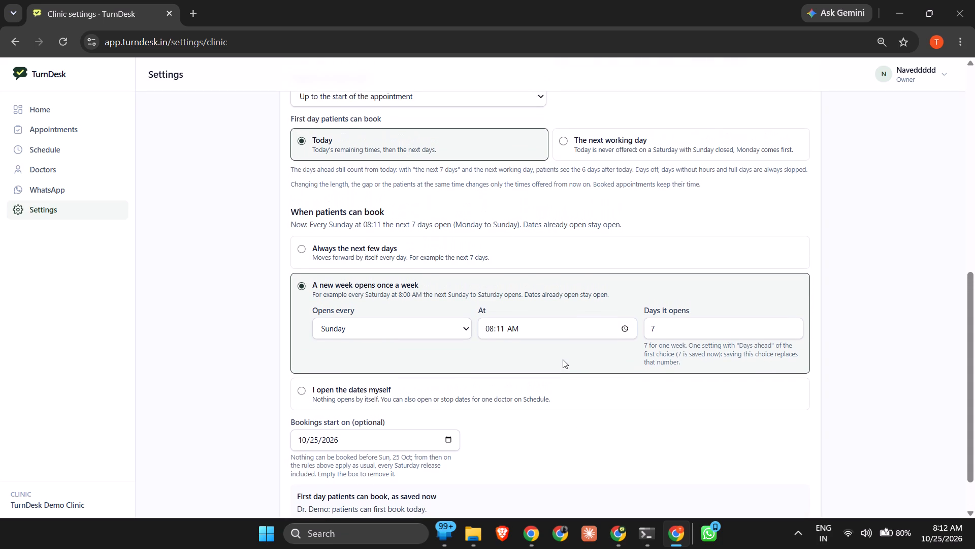
{"action": "scroll", "coordinate": [563, 359], "scroll_direction": "up", "scroll_amount": 4}
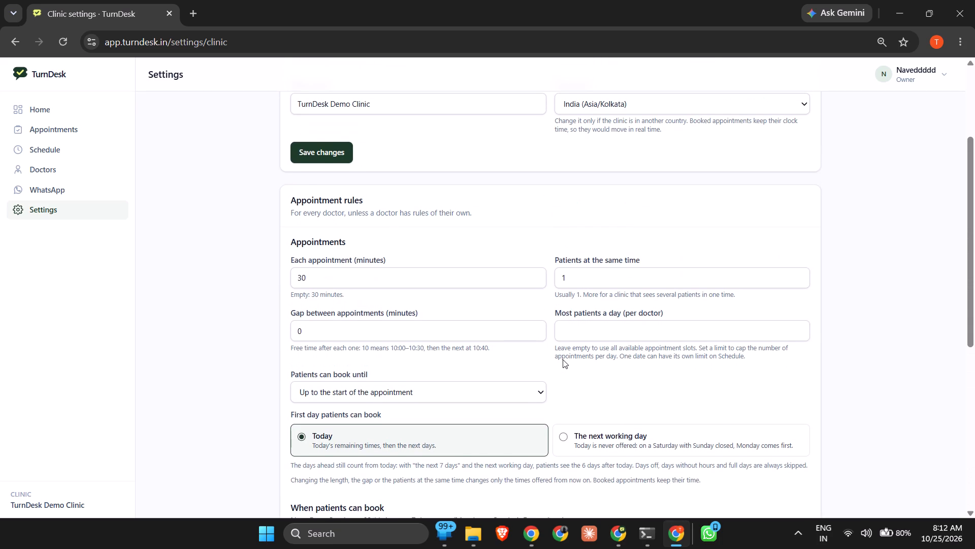
{"action": "scroll", "coordinate": [563, 359], "scroll_direction": "up", "scroll_amount": 5}
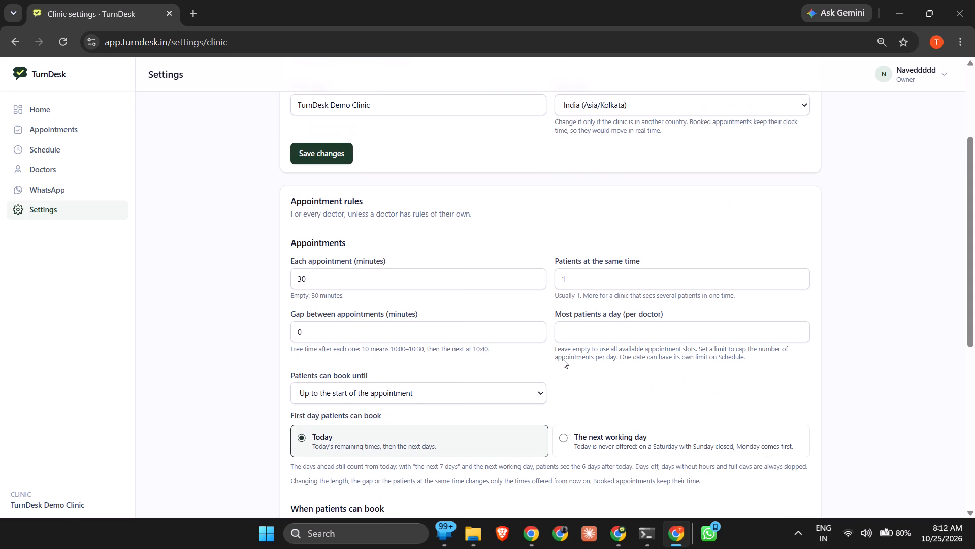
{"action": "scroll", "coordinate": [563, 359], "scroll_direction": "up", "scroll_amount": 3}
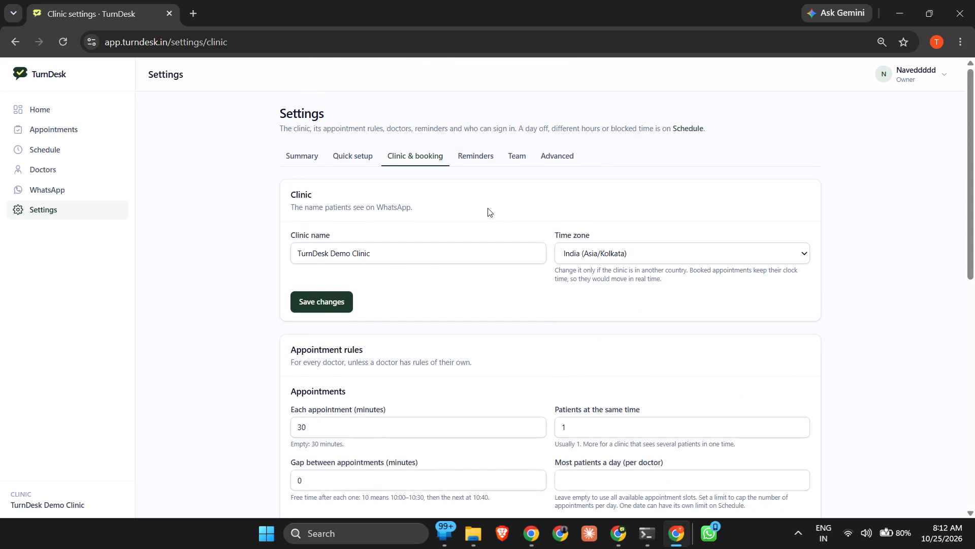
Review the quick setup page's clinic, doctor, days and hours sections, then return to the clinic and booking settings.
{"action": "left_click", "coordinate": [366, 158]}
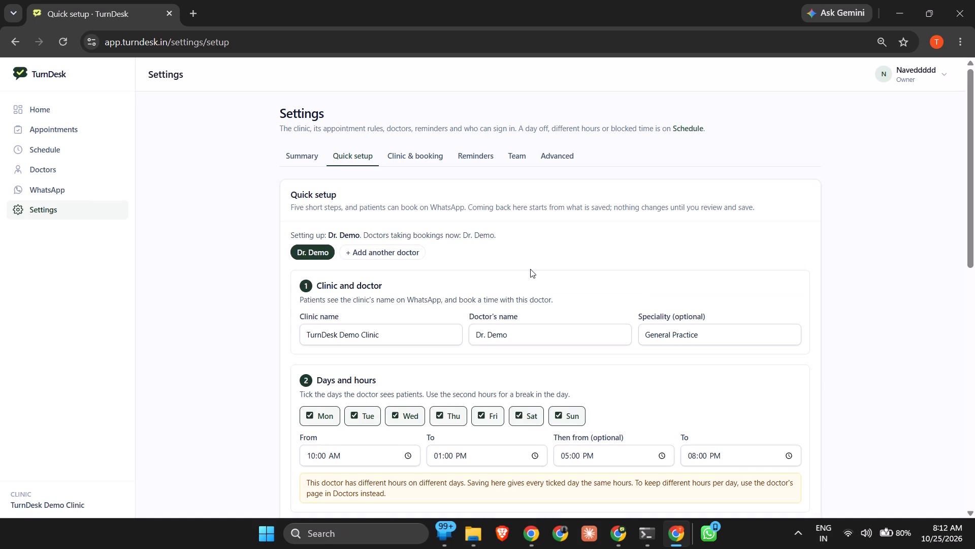
{"action": "scroll", "coordinate": [530, 269], "scroll_direction": "down", "scroll_amount": 14}
{"action": "scroll", "coordinate": [530, 269], "scroll_direction": "up", "scroll_amount": 9}
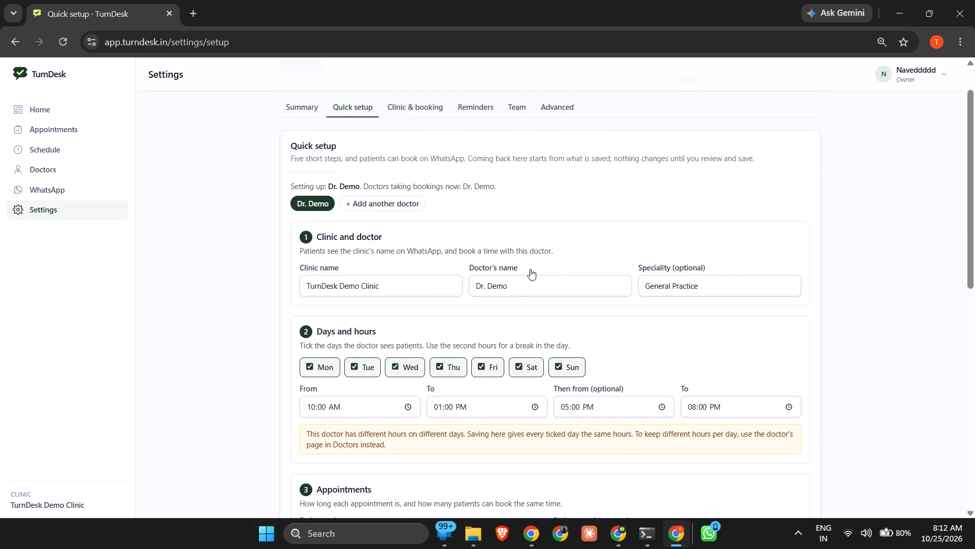
{"action": "left_click", "coordinate": [428, 155]}
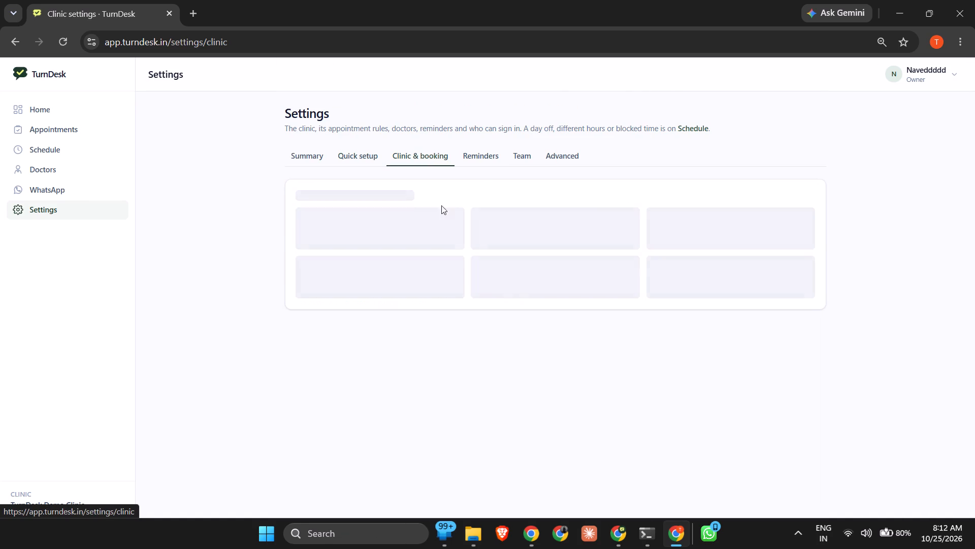
Examine the advanced settings for how patients book on WhatsApp, including parts of the day, per-patient limits and patient changes.
{"action": "left_click", "coordinate": [551, 156]}
{"action": "left_click", "coordinate": [443, 250]}
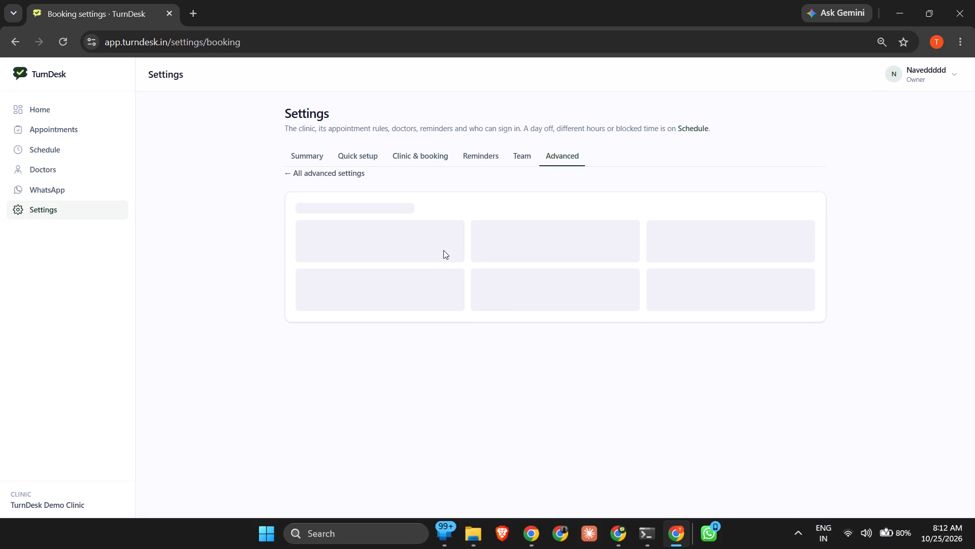
{"action": "scroll", "coordinate": [443, 250], "scroll_direction": "down", "scroll_amount": 6}
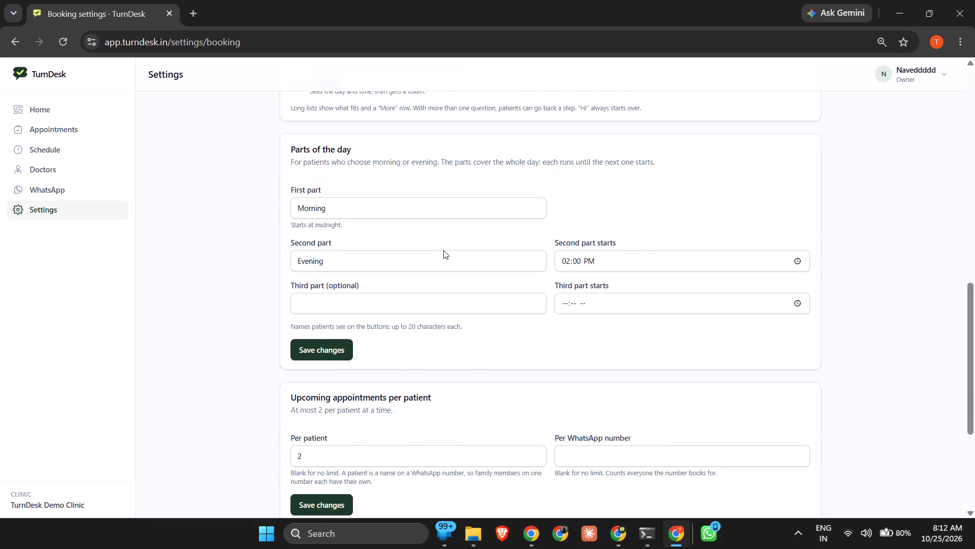
{"action": "scroll", "coordinate": [443, 250], "scroll_direction": "down", "scroll_amount": 5}
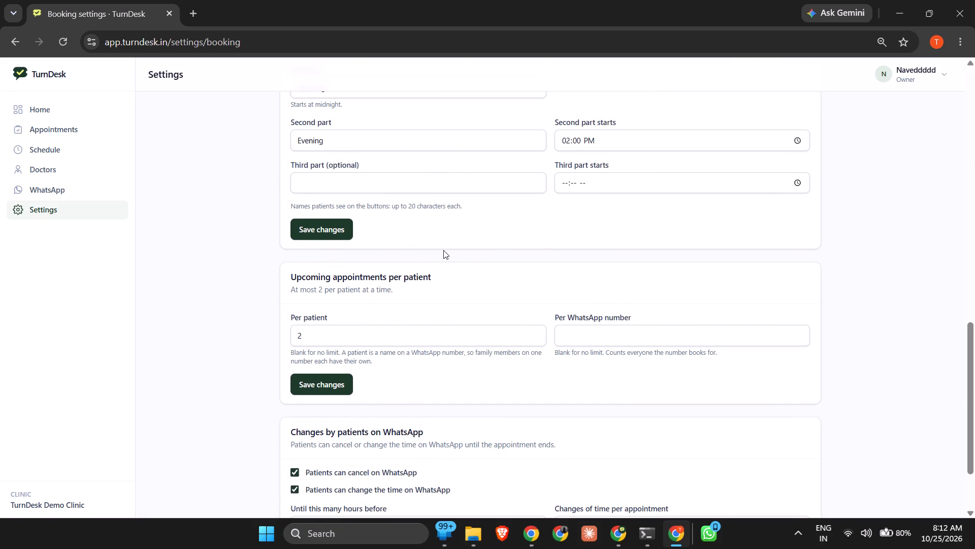
{"action": "scroll", "coordinate": [443, 250], "scroll_direction": "down", "scroll_amount": 1}
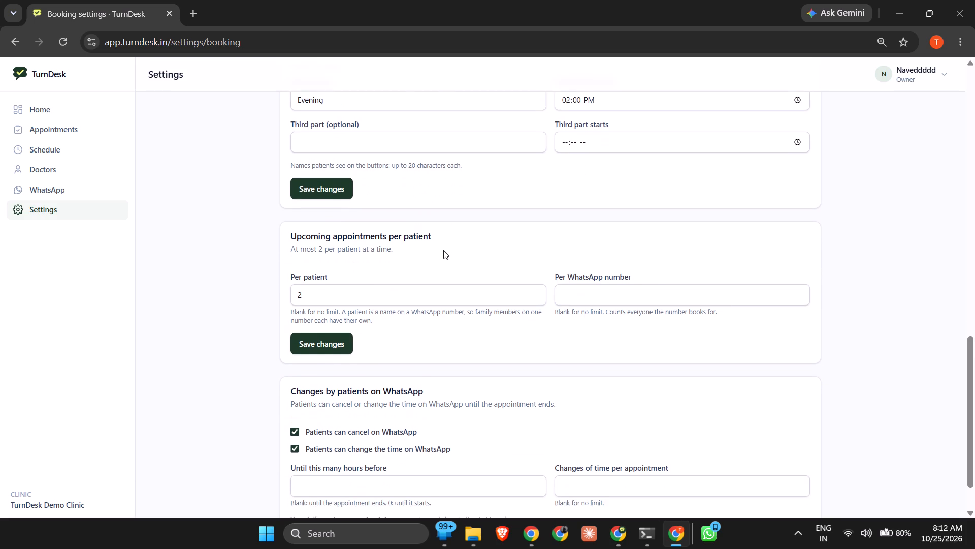
{"action": "scroll", "coordinate": [443, 250], "scroll_direction": "down", "scroll_amount": 8}
{"action": "scroll", "coordinate": [443, 250], "scroll_direction": "up", "scroll_amount": 16}
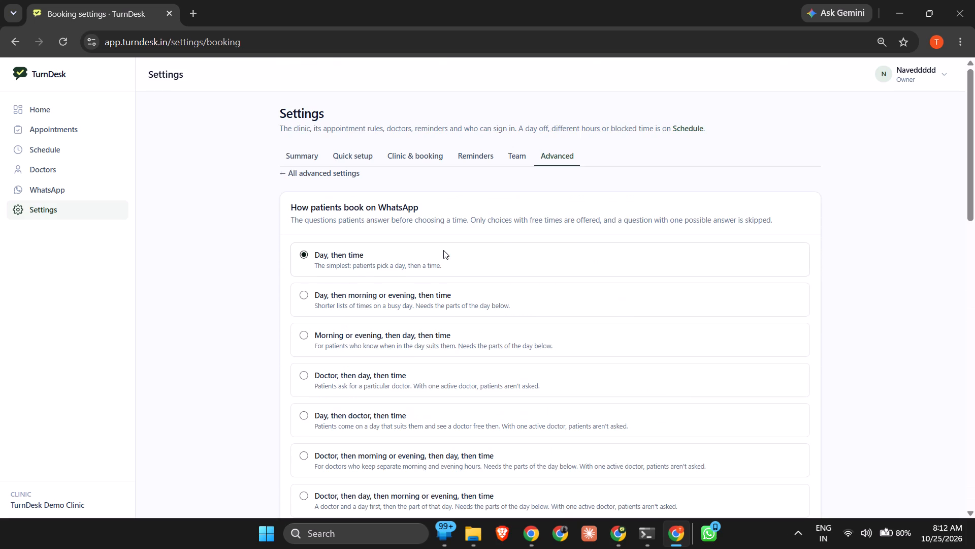
{"action": "scroll", "coordinate": [443, 250], "scroll_direction": "up", "scroll_amount": 4}
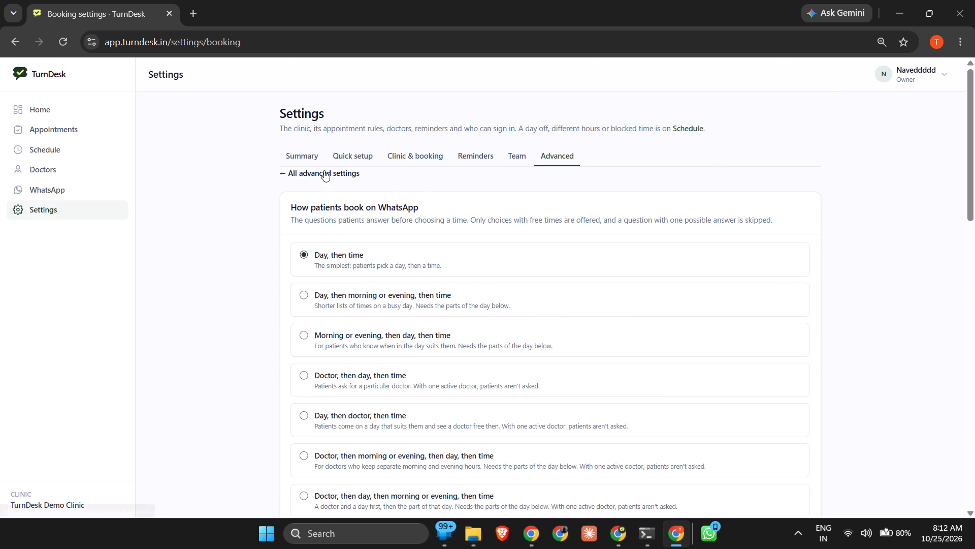
Open the advanced settings for all blocked time and bring up the From date calendar for blocking some time.
{"action": "left_click", "coordinate": [324, 170]}
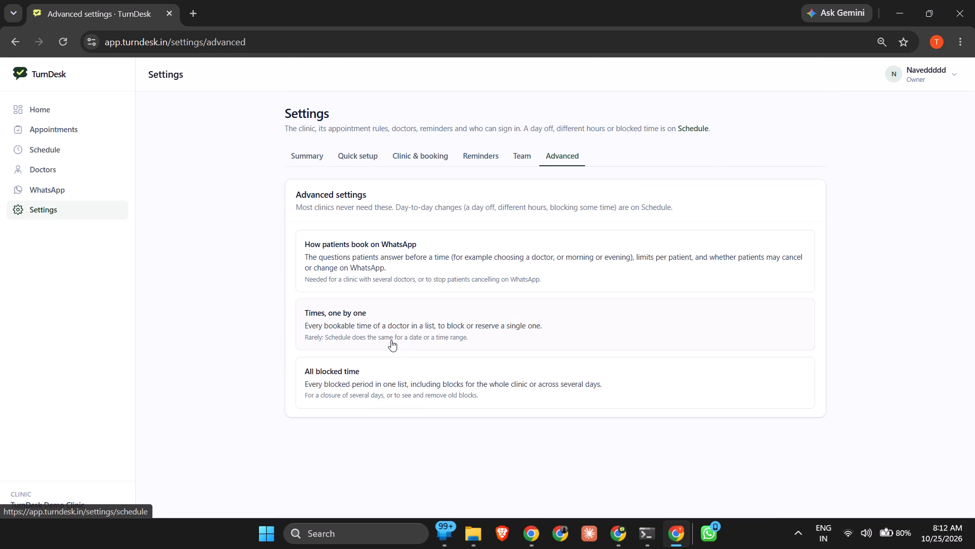
{"action": "left_click", "coordinate": [404, 401]}
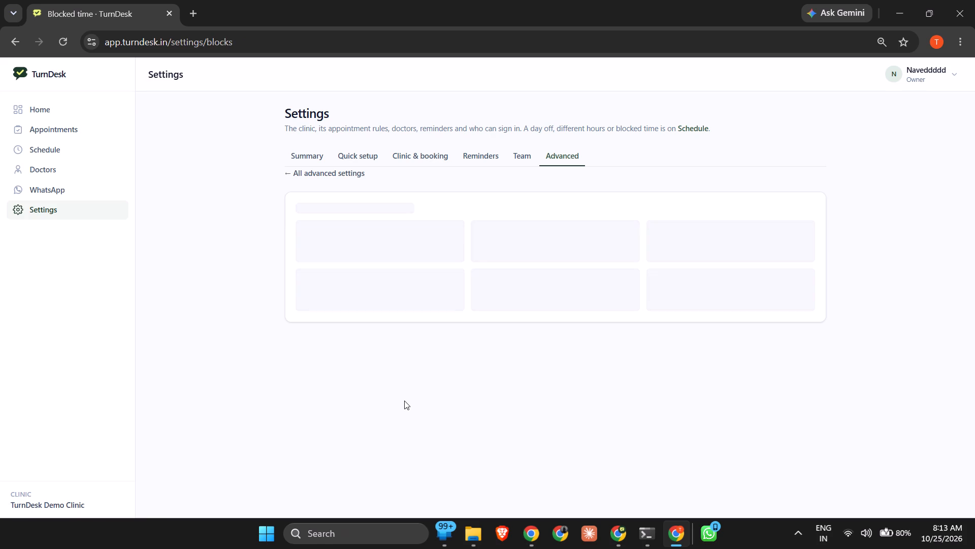
{"action": "scroll", "coordinate": [439, 396], "scroll_direction": "down", "scroll_amount": 1}
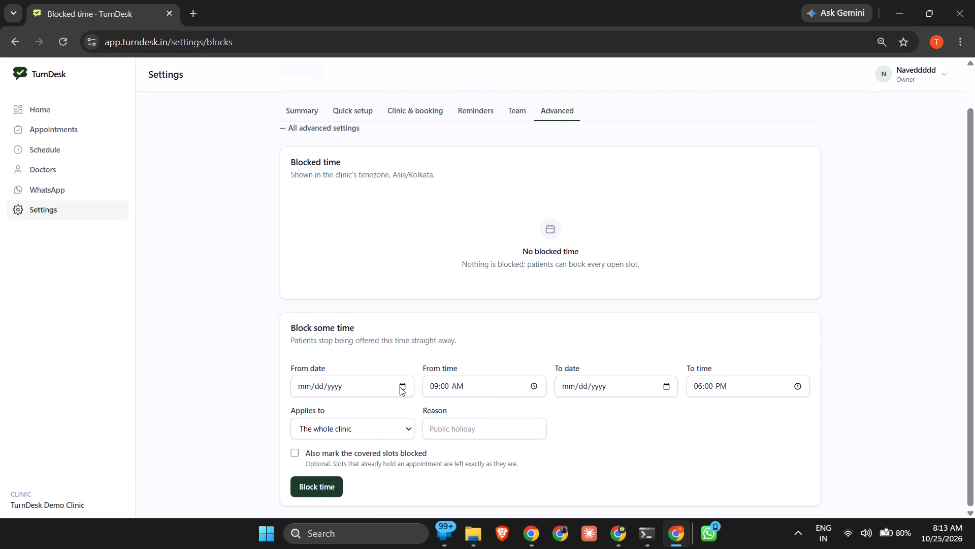
{"action": "left_click", "coordinate": [400, 387]}
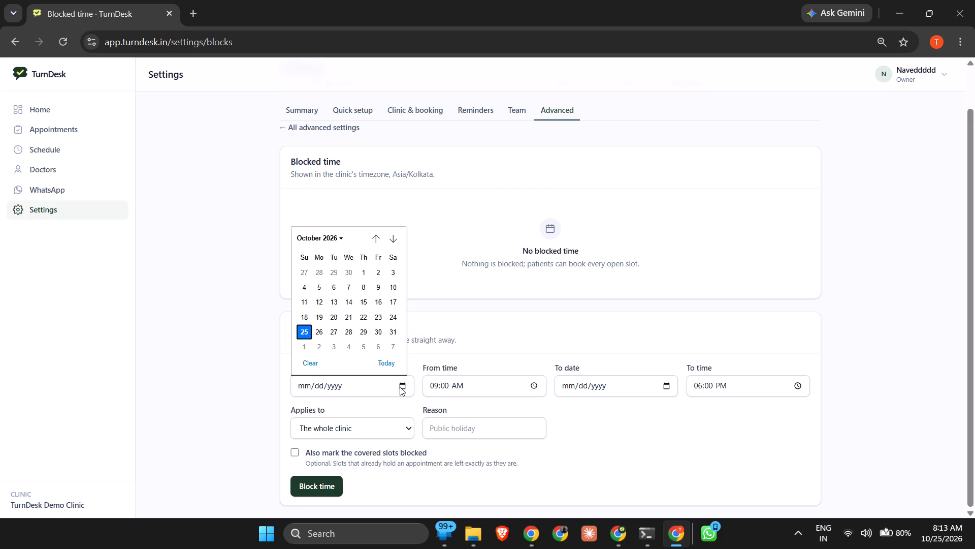
Set the start of the new blocked time to 10/29/2026 at 10:00 AM.
{"action": "left_click", "coordinate": [366, 336]}
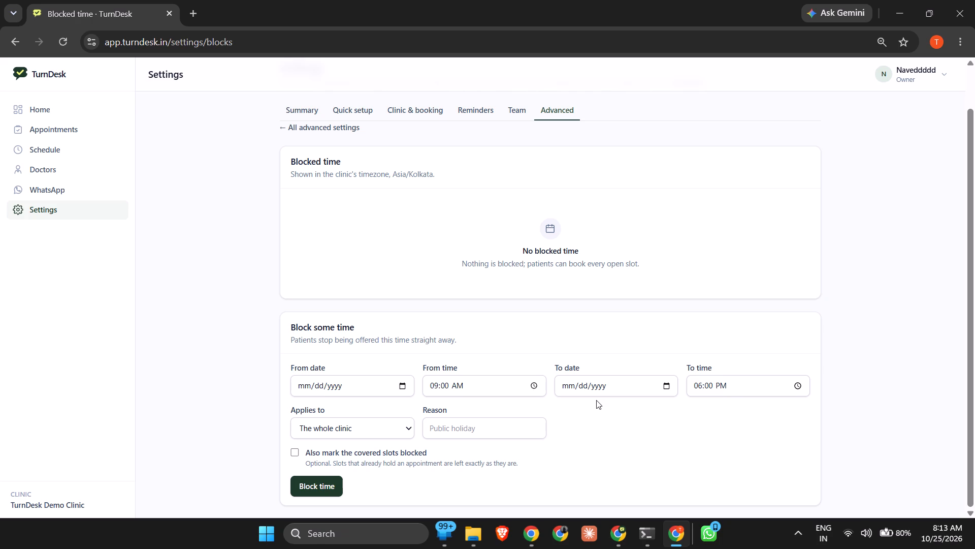
{"action": "scroll", "coordinate": [596, 400], "scroll_direction": "up", "scroll_amount": 1}
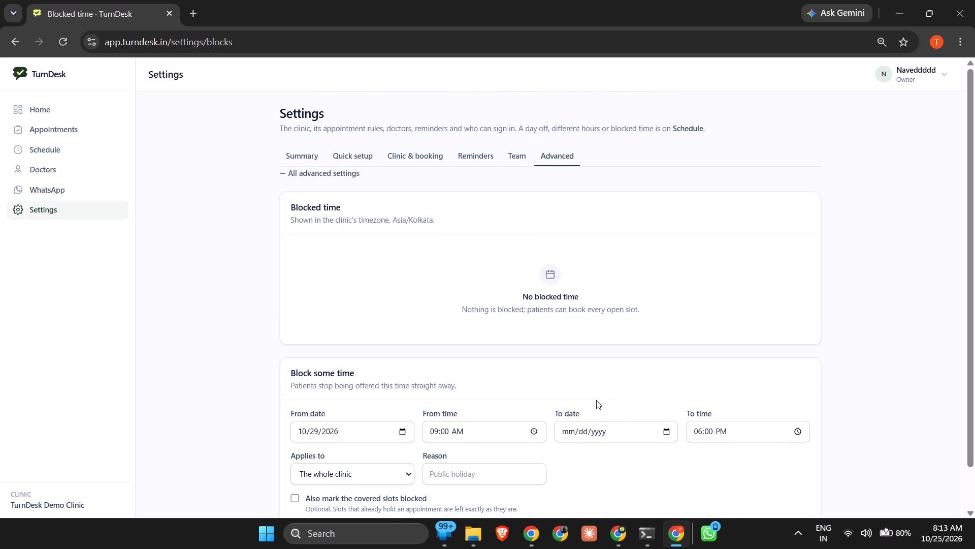
{"action": "scroll", "coordinate": [596, 400], "scroll_direction": "up", "scroll_amount": 1}
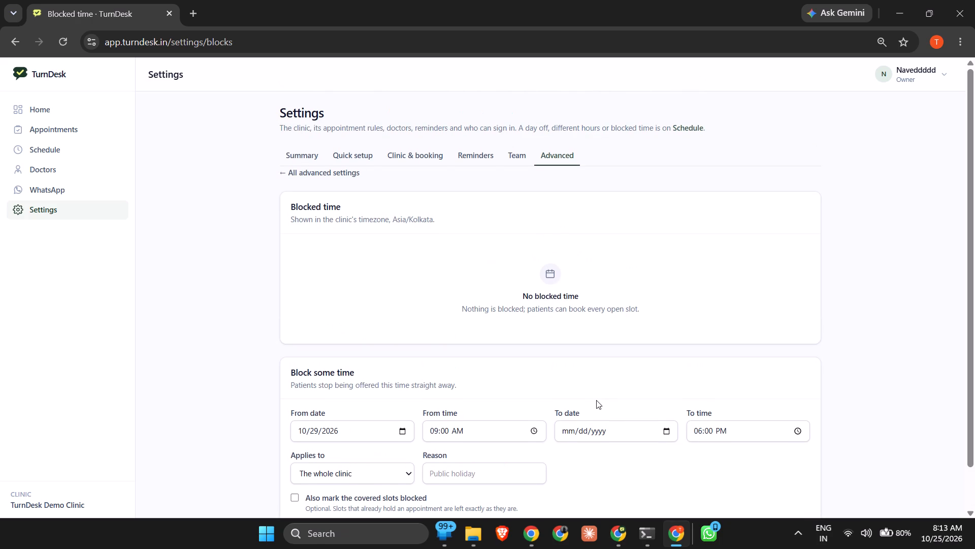
{"action": "scroll", "coordinate": [596, 400], "scroll_direction": "up", "scroll_amount": 1}
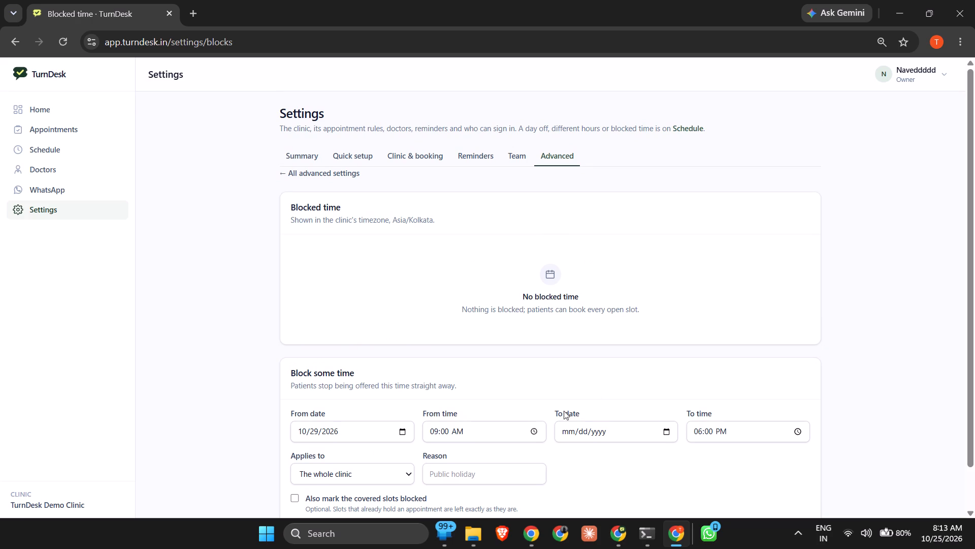
{"action": "left_click", "coordinate": [535, 430]}
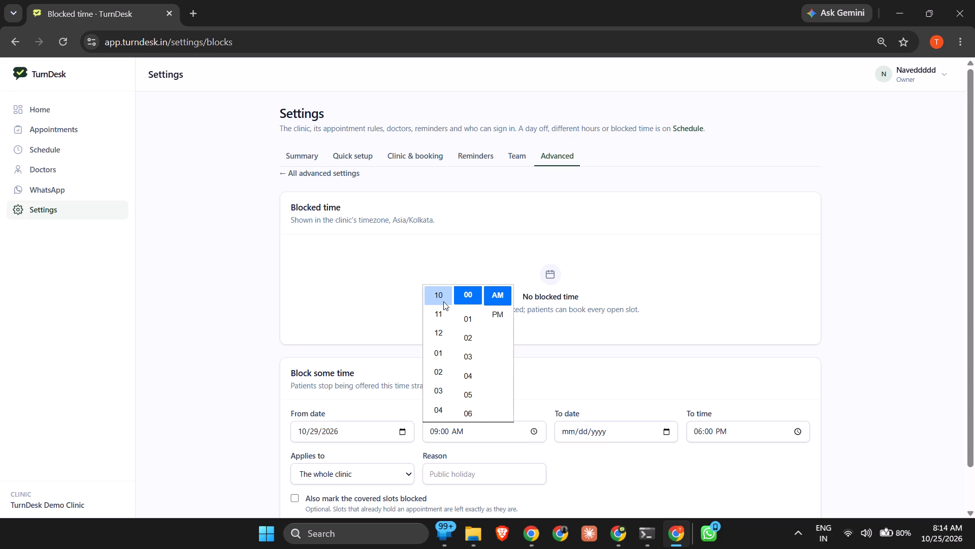
{"action": "left_click", "coordinate": [444, 297]}
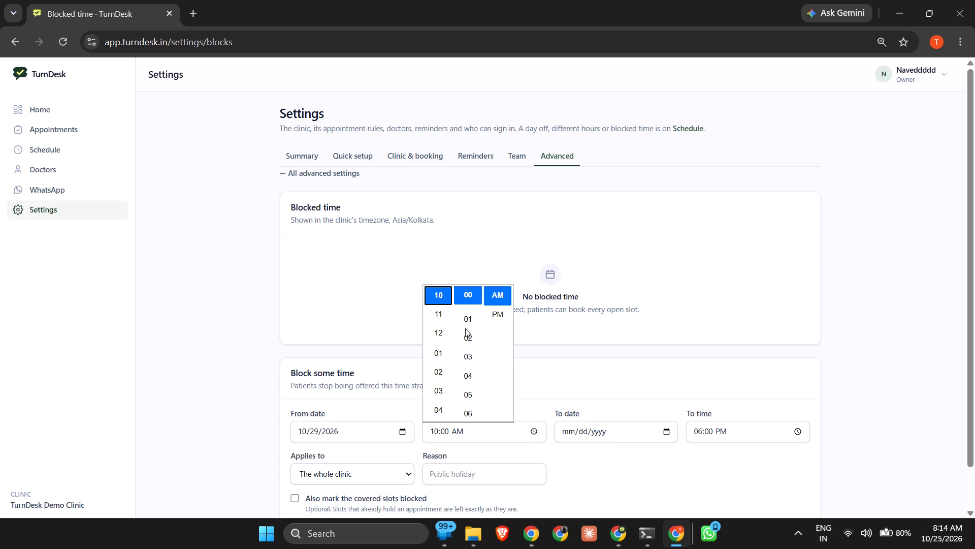
{"action": "left_click", "coordinate": [535, 402]}
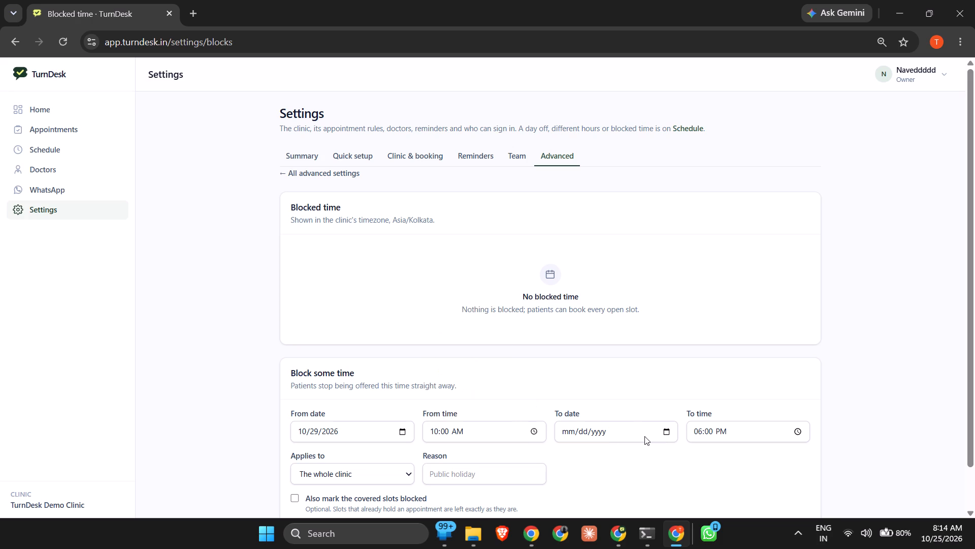
Set the end date of the new blocked time to 10/29/2026.
{"action": "left_click", "coordinate": [644, 436]}
{"action": "left_click", "coordinate": [670, 430]}
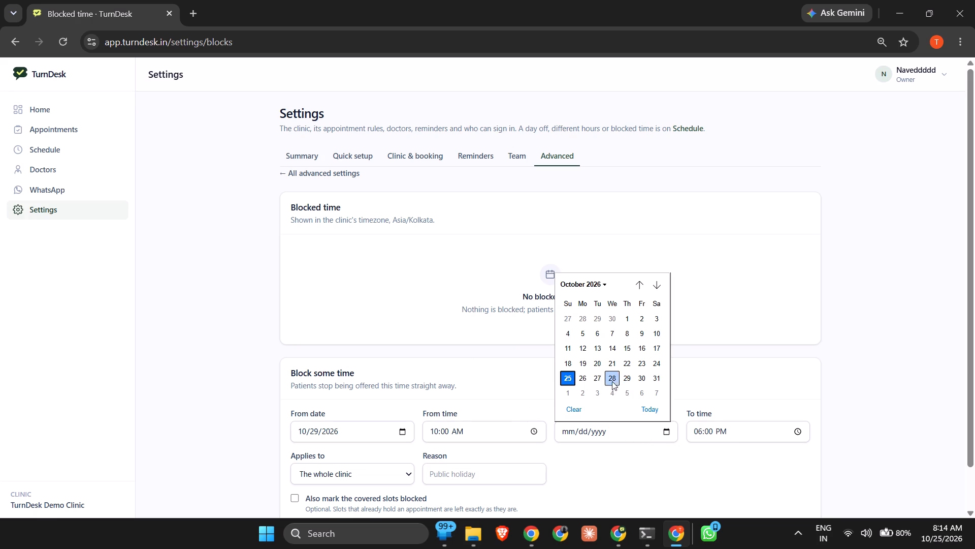
{"action": "left_click", "coordinate": [622, 380]}
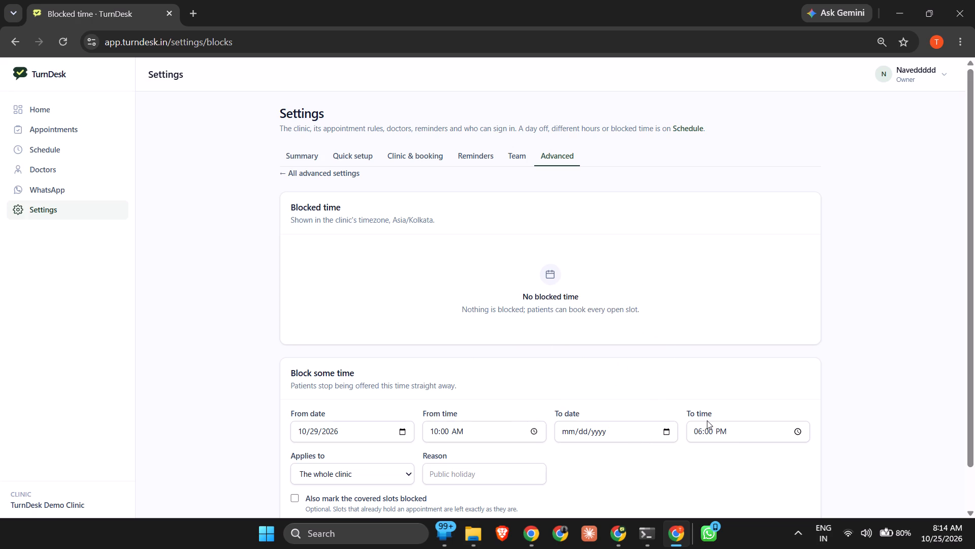
Open the end time of the new blocked time for editing.
{"action": "left_click", "coordinate": [710, 428]}
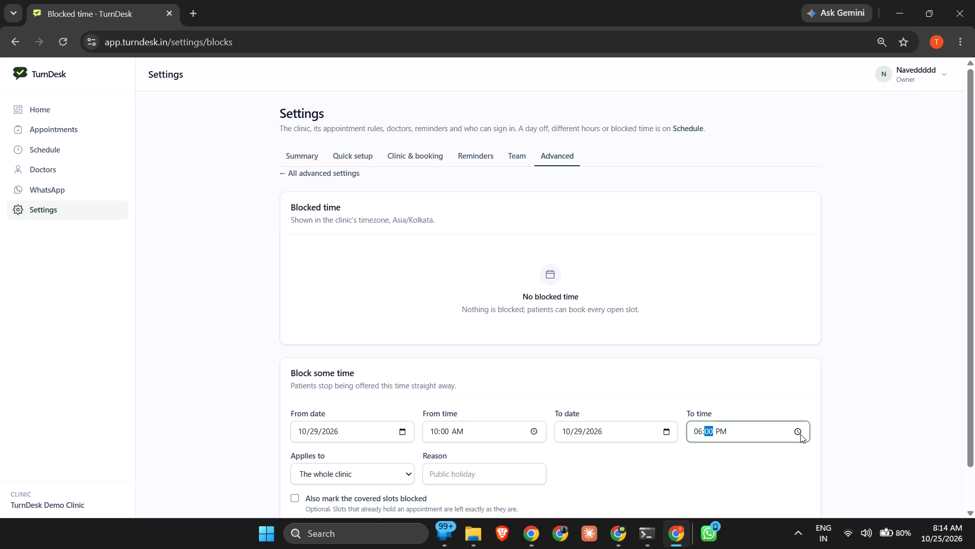
{"action": "left_click", "coordinate": [801, 434]}
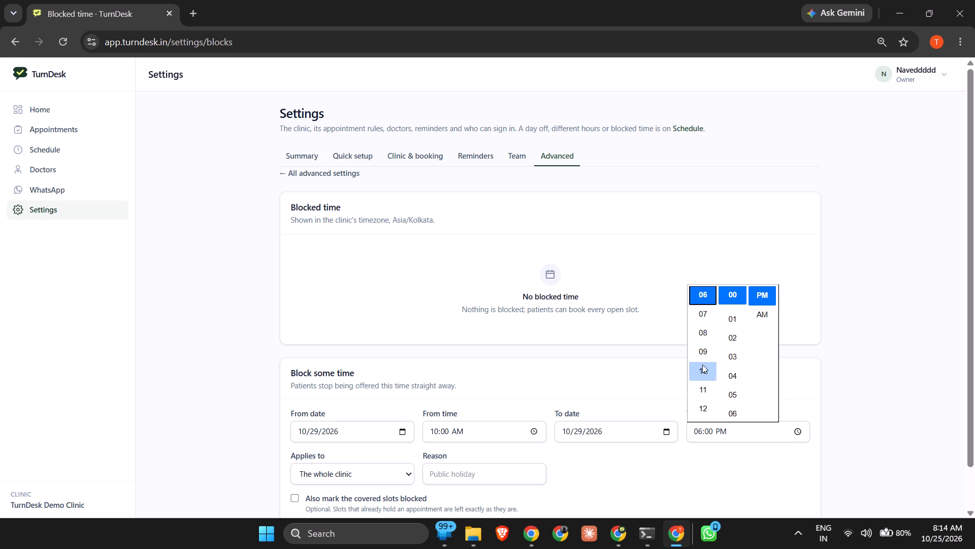
Set the end time of the new blocked time to 12:00 PM.
{"action": "scroll", "coordinate": [704, 381], "scroll_direction": "down", "scroll_amount": 1}
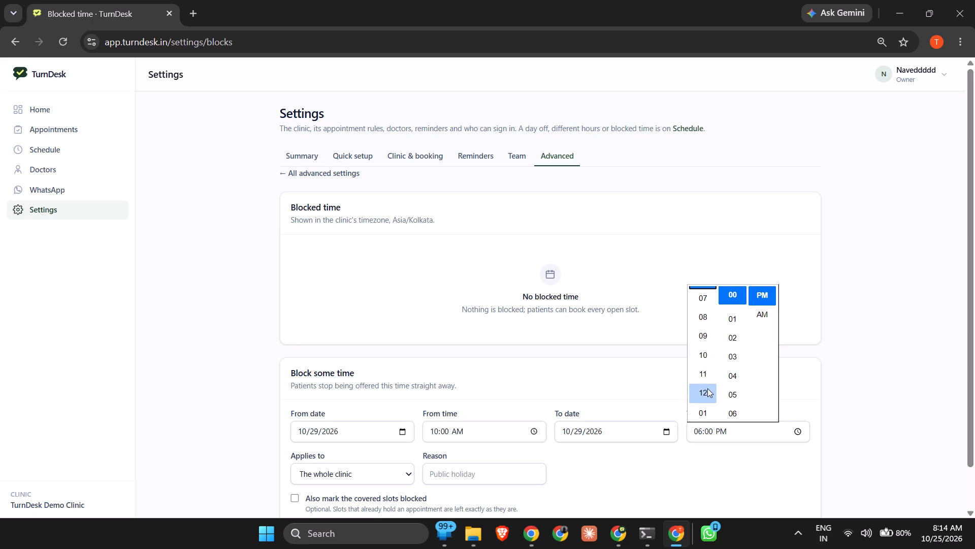
{"action": "left_click", "coordinate": [707, 388]}
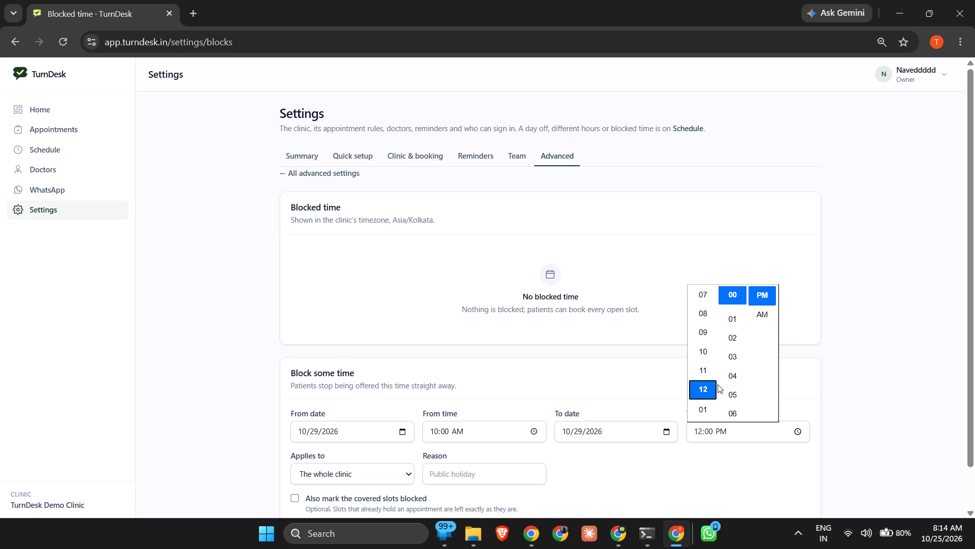
{"action": "left_click", "coordinate": [794, 374]}
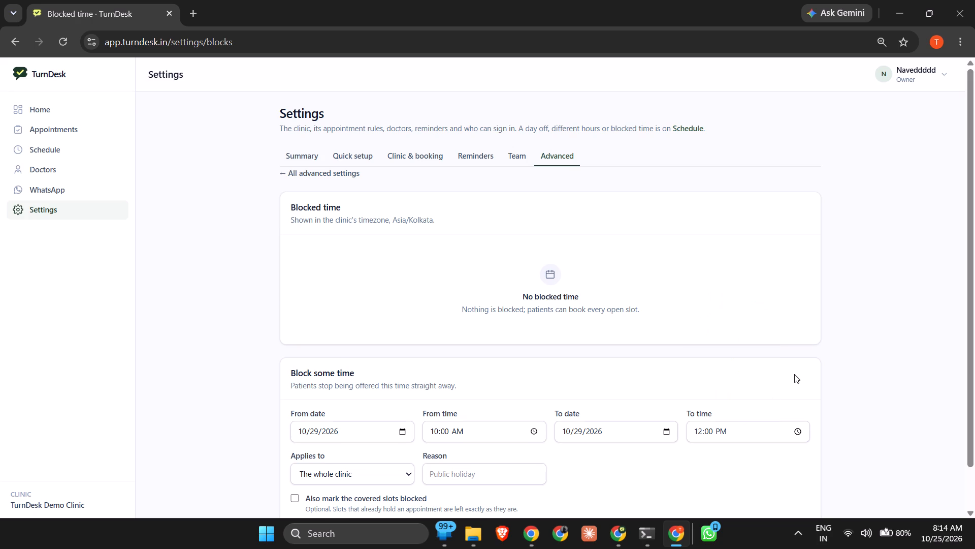
Apply the new blocked time to Dr. Demo only and submit the block.
{"action": "scroll", "coordinate": [794, 374], "scroll_direction": "down", "scroll_amount": 3}
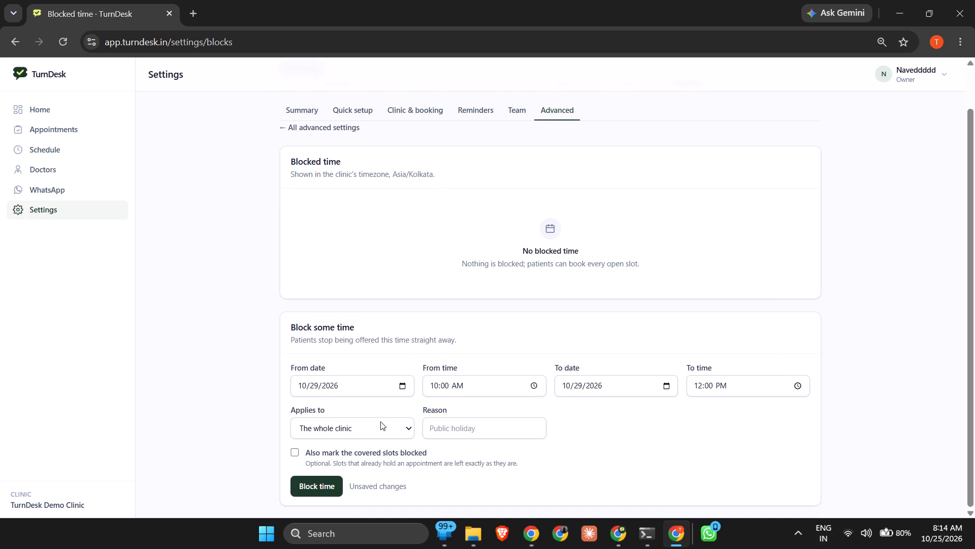
{"action": "left_click", "coordinate": [383, 426]}
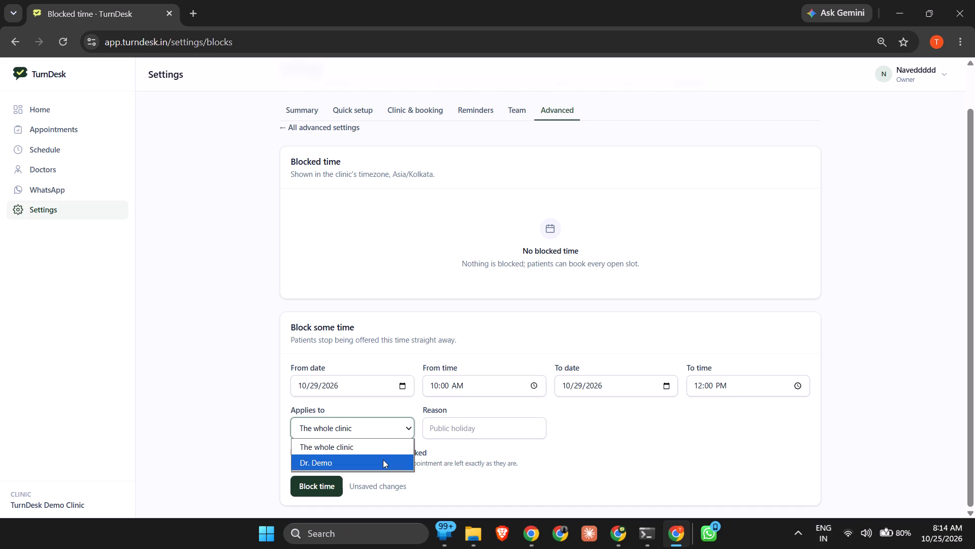
{"action": "left_click", "coordinate": [383, 460]}
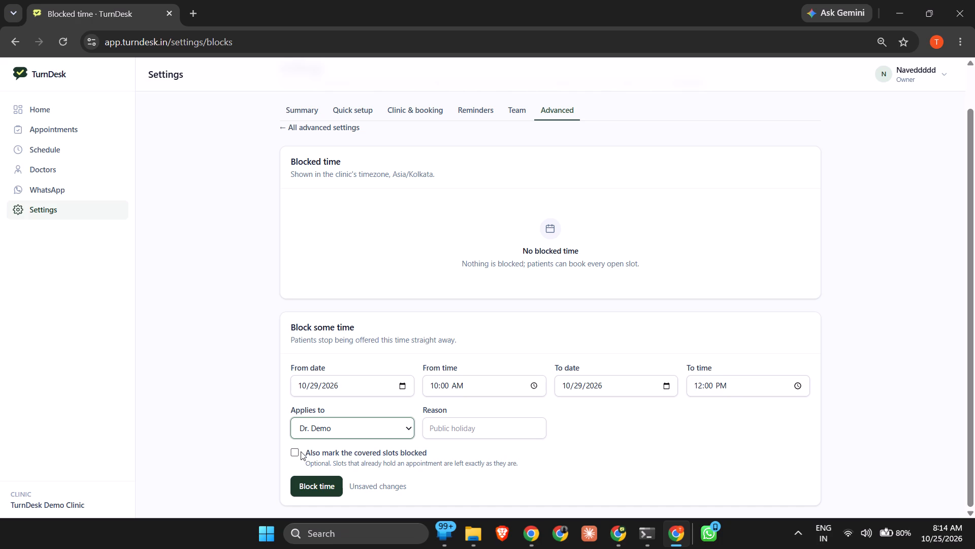
{"action": "left_click", "coordinate": [313, 485]}
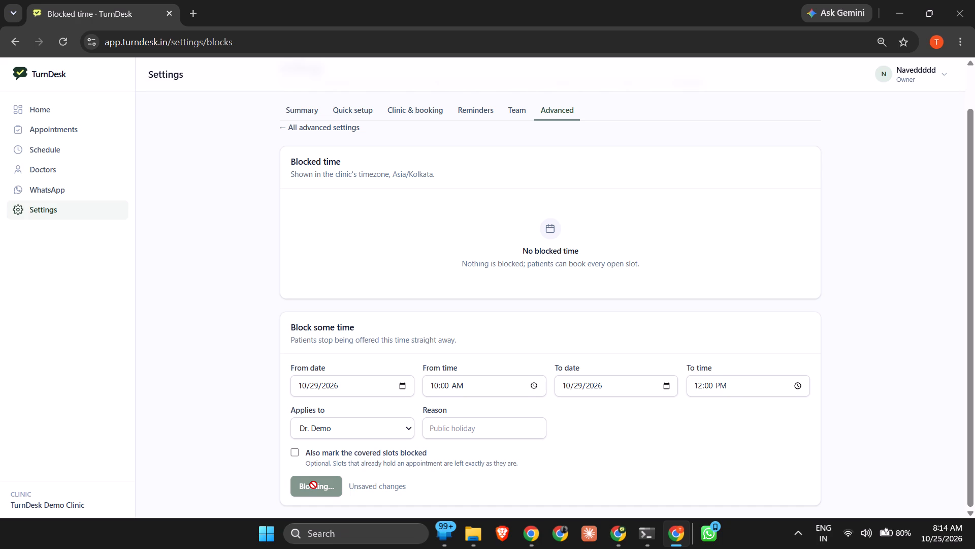
{"action": "scroll", "coordinate": [371, 290], "scroll_direction": "up", "scroll_amount": 1}
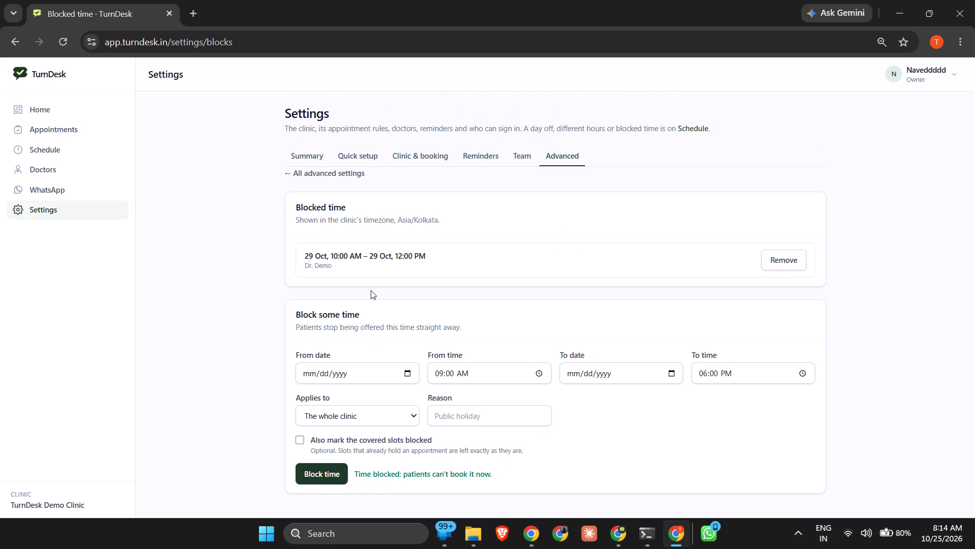
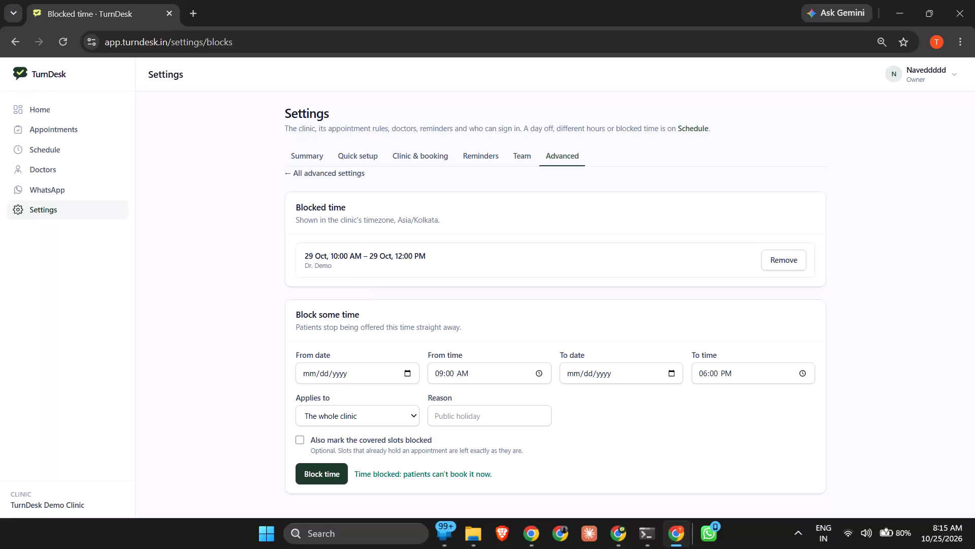
Set the start of another blocked time to 10/29/2026 at 12:31 PM.
{"action": "left_click", "coordinate": [402, 370]}
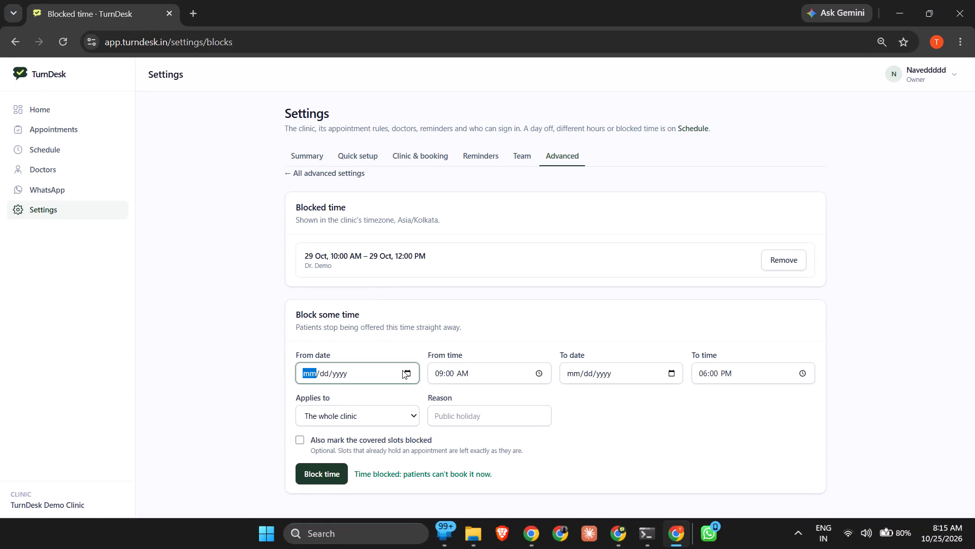
{"action": "left_click", "coordinate": [408, 375]}
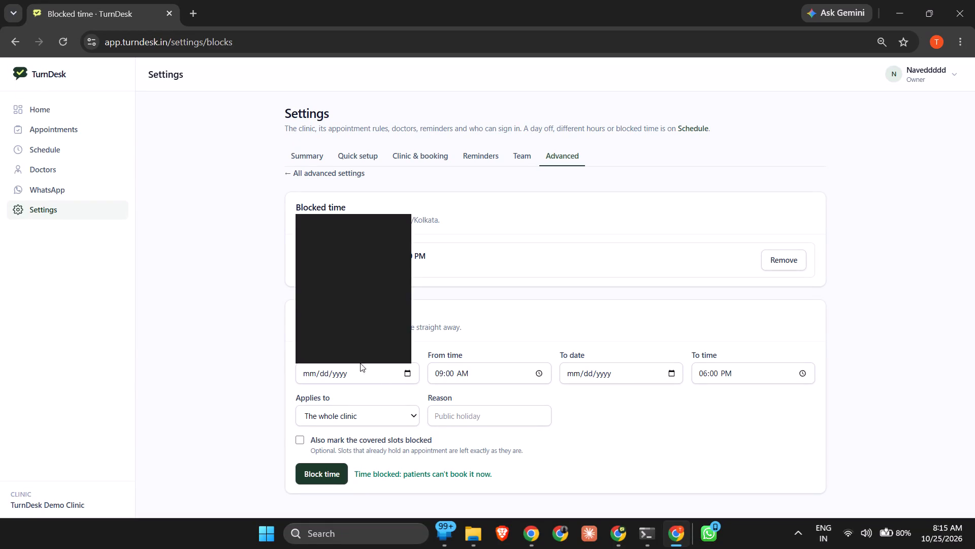
{"action": "left_click", "coordinate": [370, 320]}
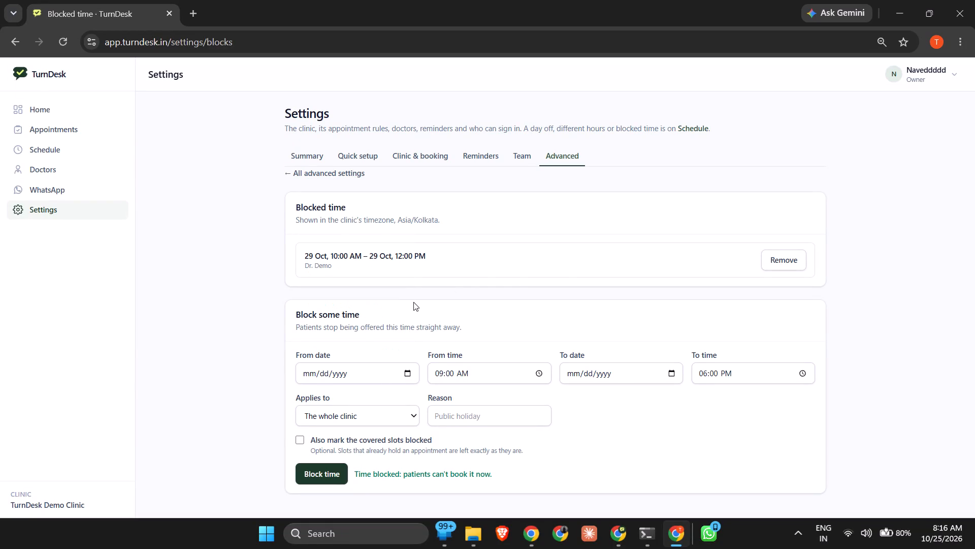
{"action": "left_click", "coordinate": [540, 374]}
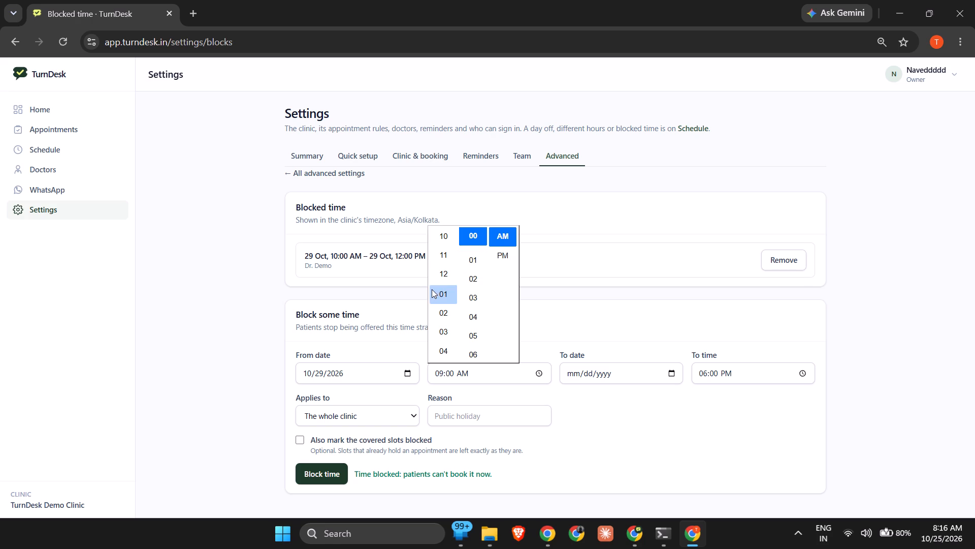
{"action": "left_click", "coordinate": [443, 280]}
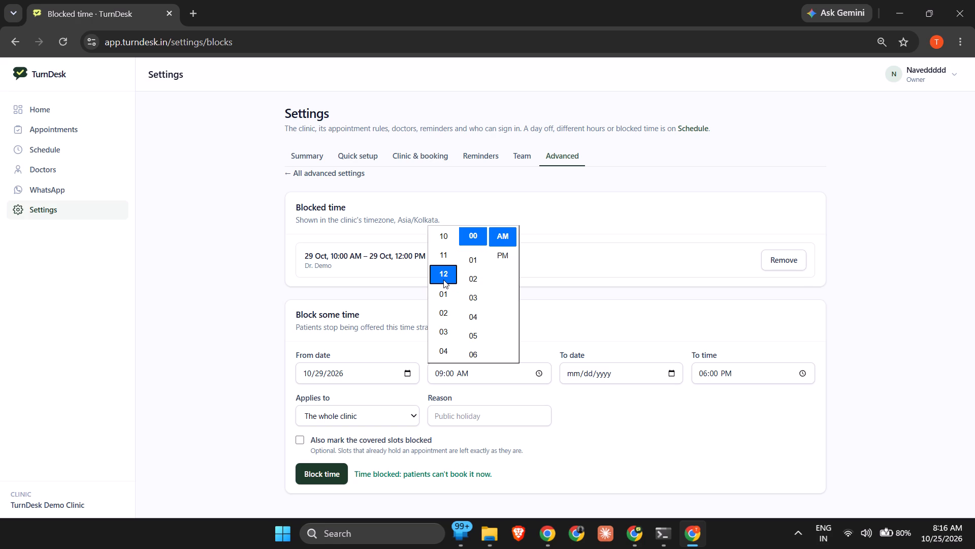
{"action": "scroll", "coordinate": [469, 298], "scroll_direction": "down", "scroll_amount": 2}
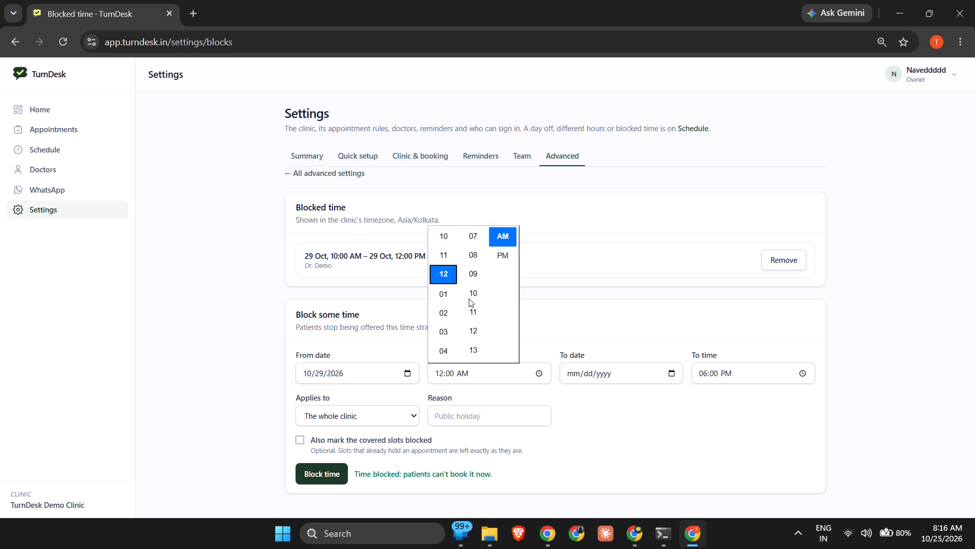
{"action": "scroll", "coordinate": [469, 298], "scroll_direction": "down", "scroll_amount": 4}
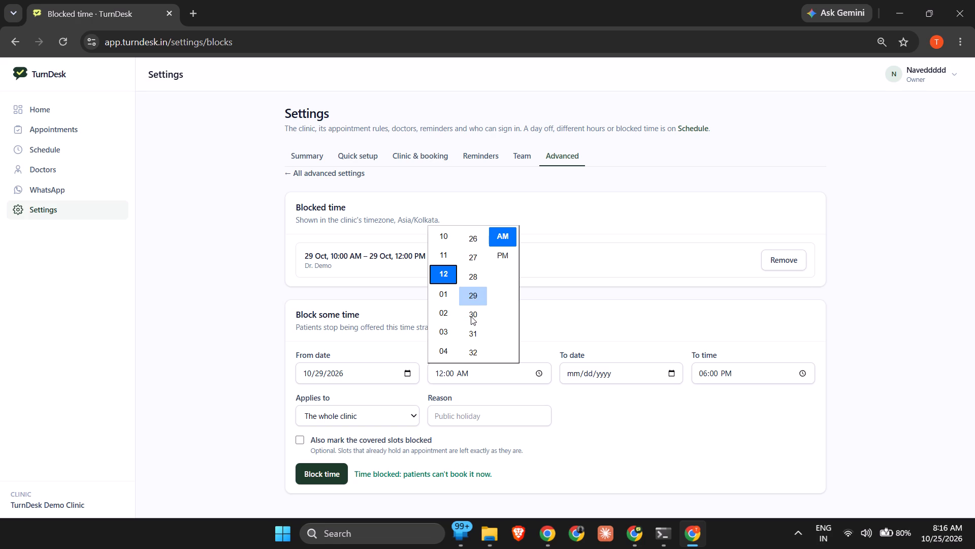
{"action": "scroll", "coordinate": [471, 316], "scroll_direction": "down", "scroll_amount": 1}
{"action": "left_click", "coordinate": [473, 287]}
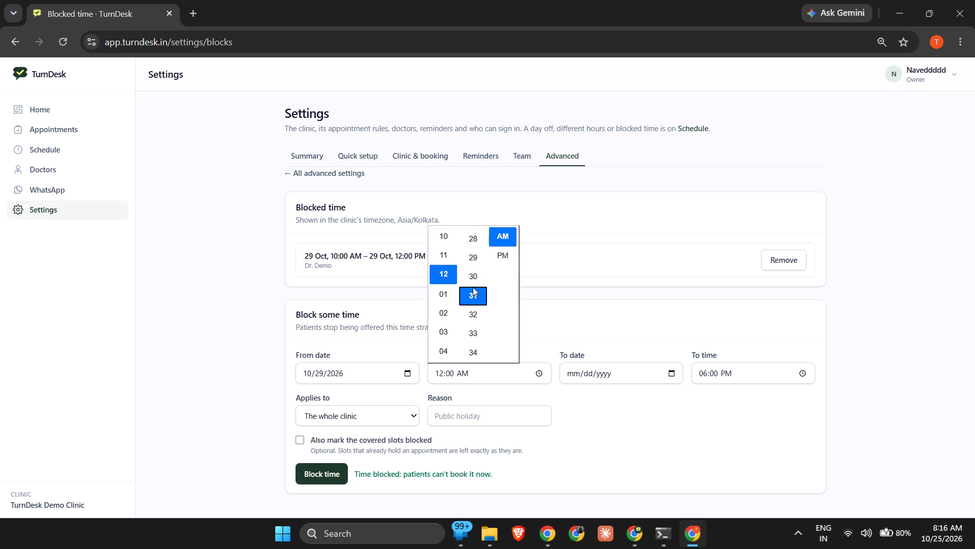
{"action": "left_click", "coordinate": [550, 335]}
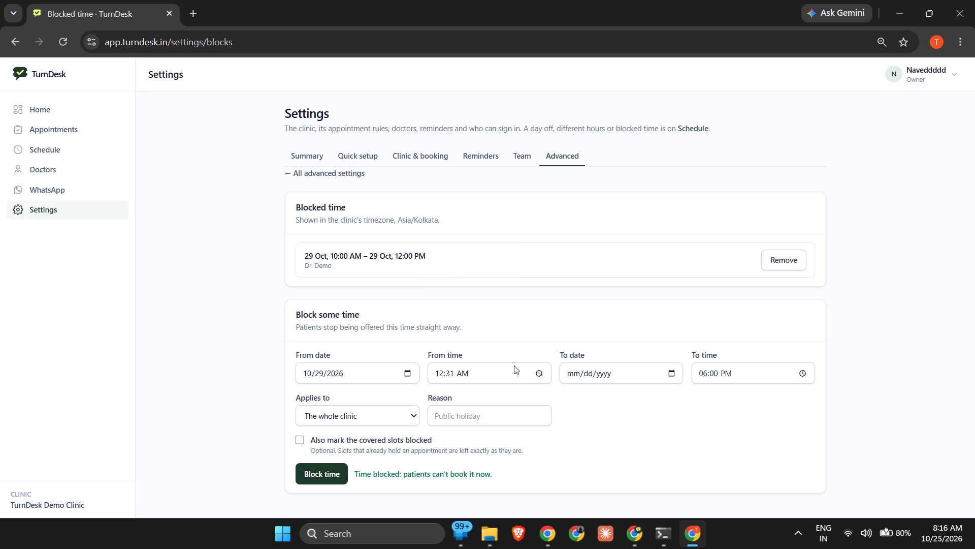
{"action": "left_click", "coordinate": [465, 376]}
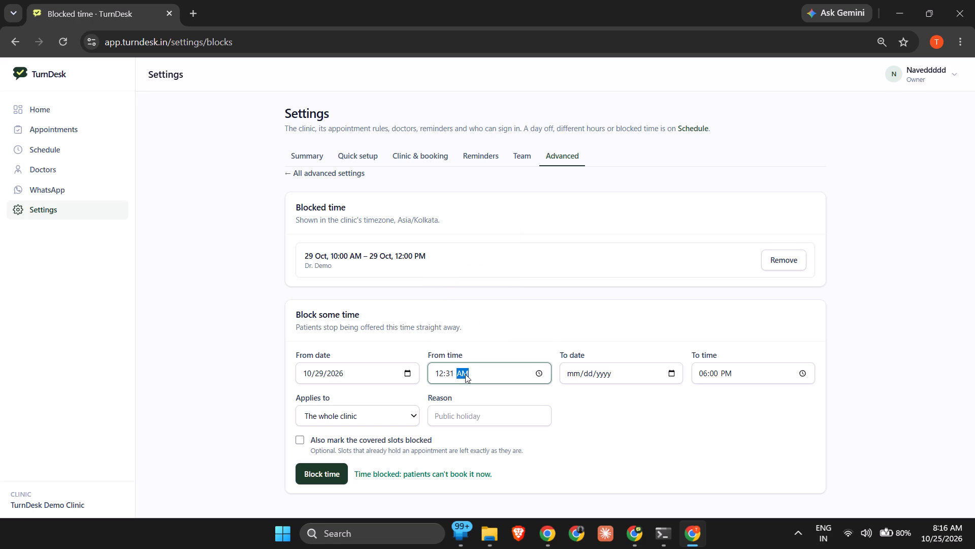
{"action": "key", "text": "p"}
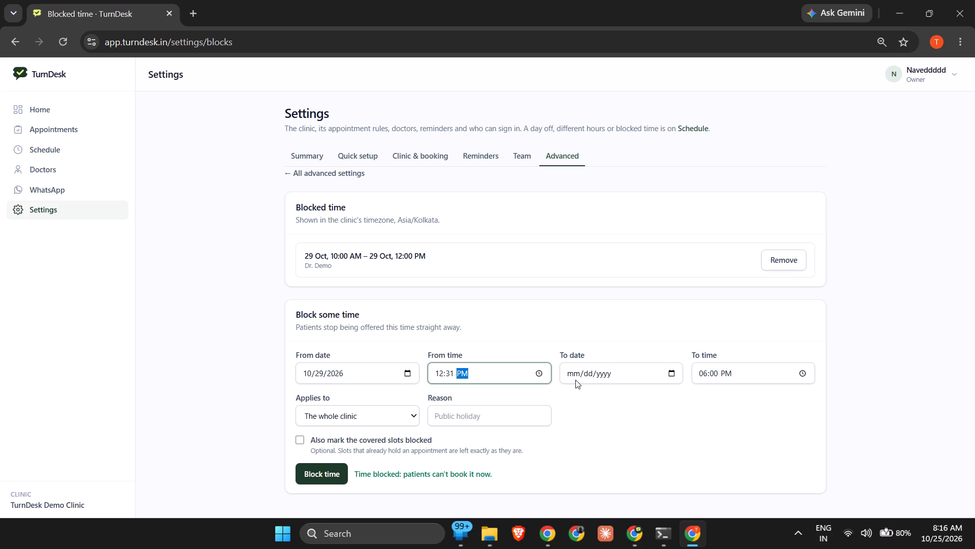
Set the end of the new blocked time to 10/29/2026 at 01:00 PM.
{"action": "left_click", "coordinate": [575, 380]}
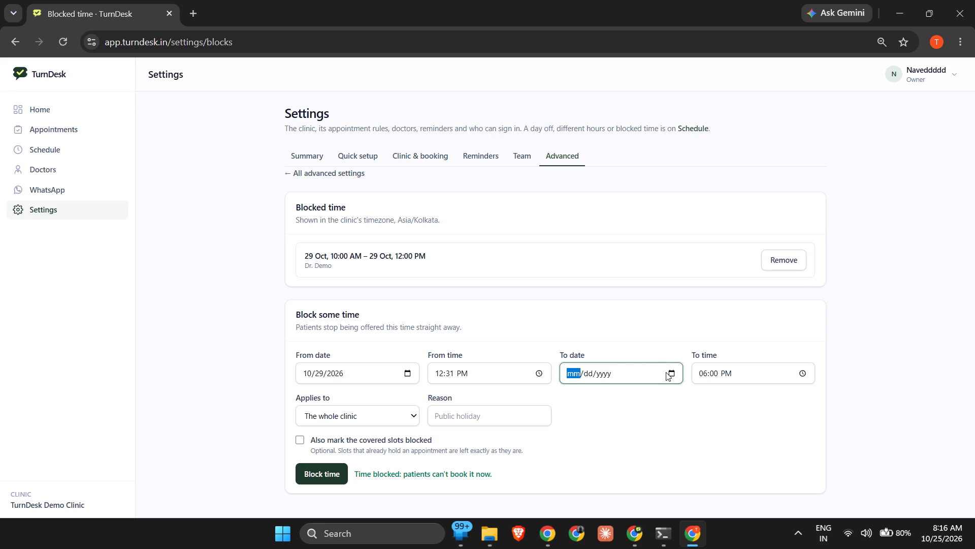
{"action": "left_click", "coordinate": [667, 373]}
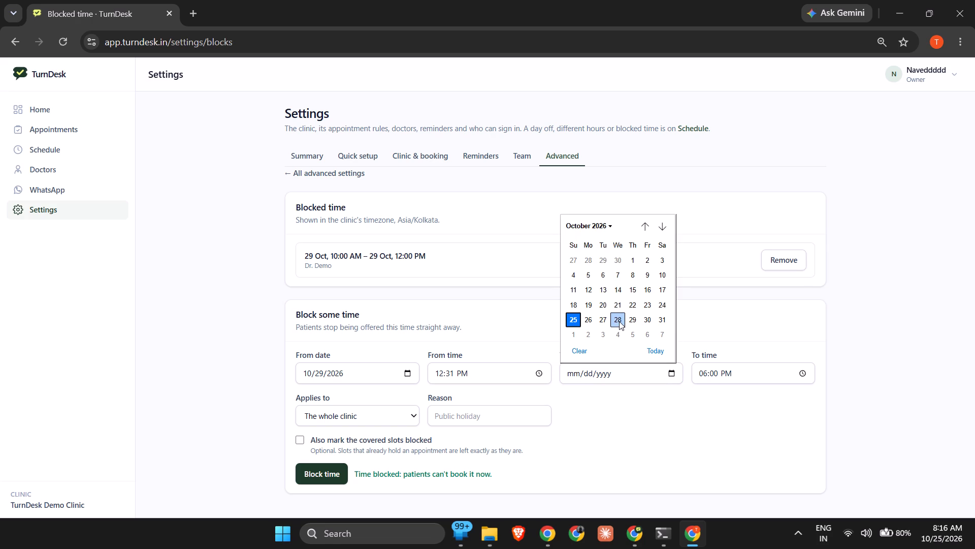
{"action": "left_click", "coordinate": [631, 320]}
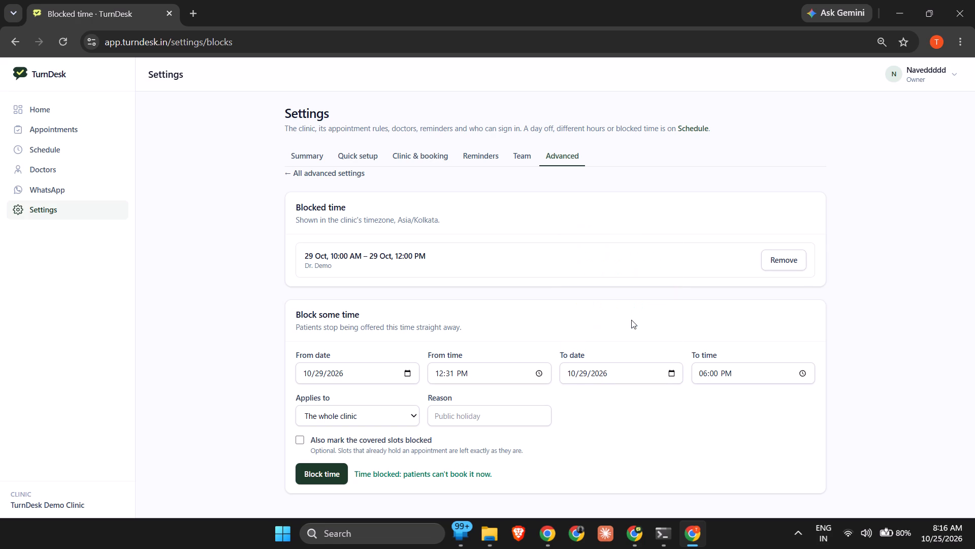
{"action": "left_click", "coordinate": [803, 374]}
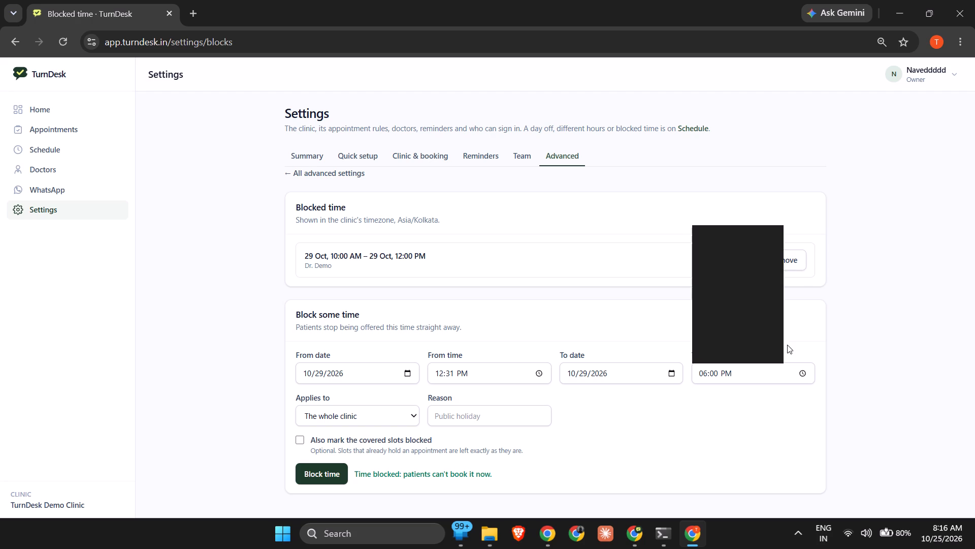
{"action": "scroll", "coordinate": [712, 313], "scroll_direction": "down", "scroll_amount": 1}
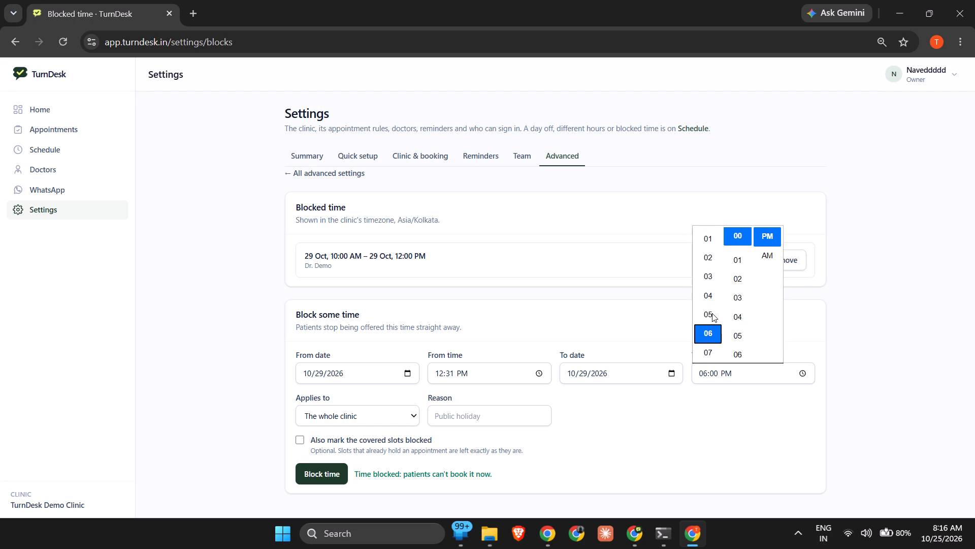
{"action": "scroll", "coordinate": [712, 313], "scroll_direction": "down", "scroll_amount": 1}
{"action": "left_click", "coordinate": [711, 267]}
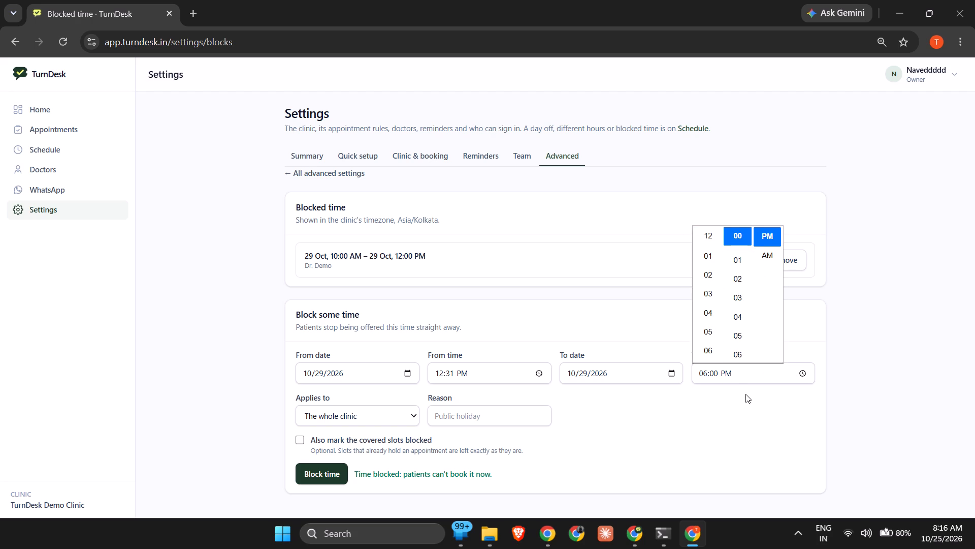
{"action": "left_click", "coordinate": [718, 255]}
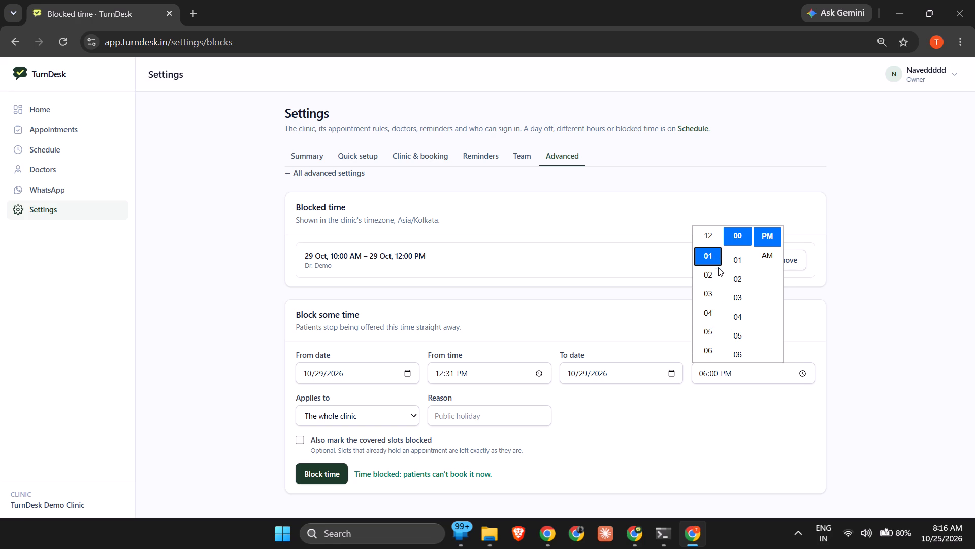
{"action": "left_click", "coordinate": [794, 395]}
Enable marking the covered slots as blocked and submit the time block for the whole clinic.
{"action": "scroll", "coordinate": [794, 395], "scroll_direction": "down", "scroll_amount": 1}
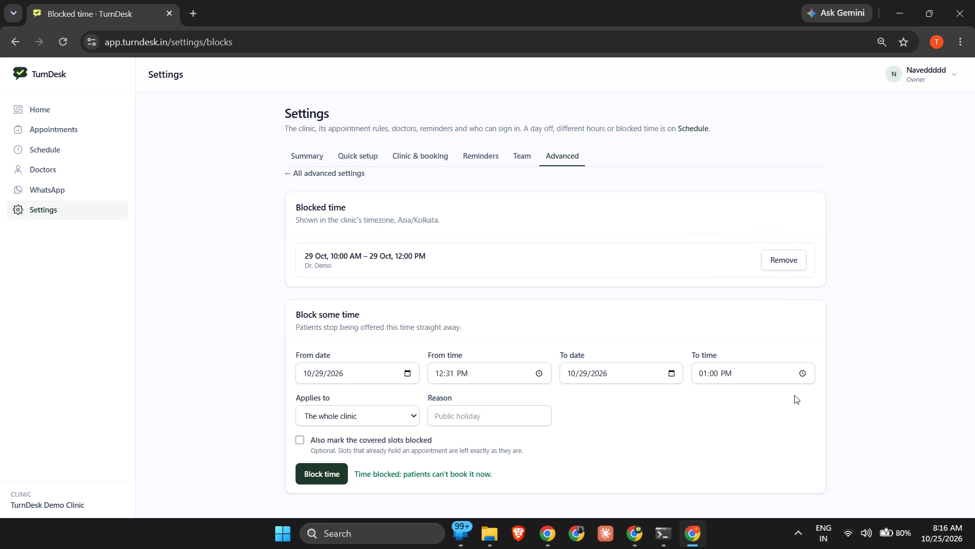
{"action": "left_click", "coordinate": [300, 442]}
{"action": "left_click", "coordinate": [317, 471]}
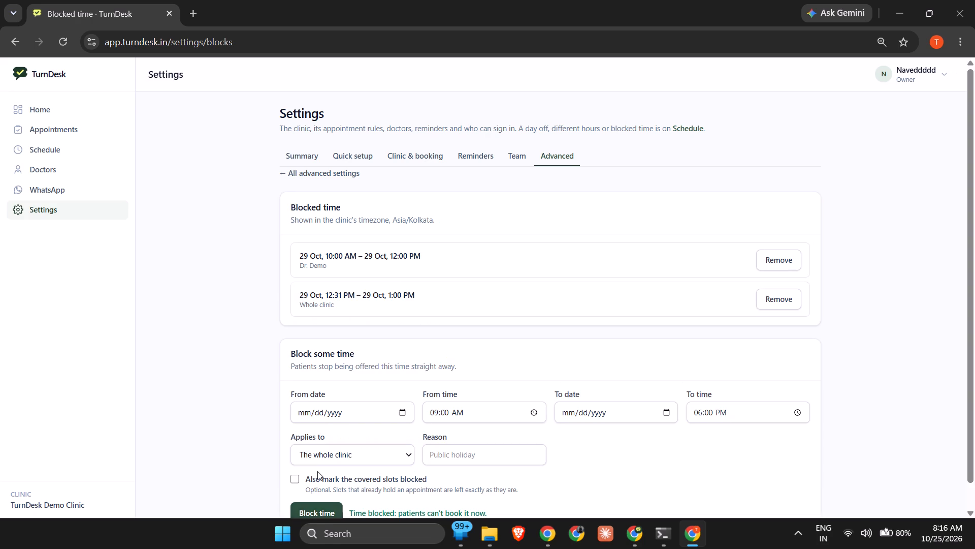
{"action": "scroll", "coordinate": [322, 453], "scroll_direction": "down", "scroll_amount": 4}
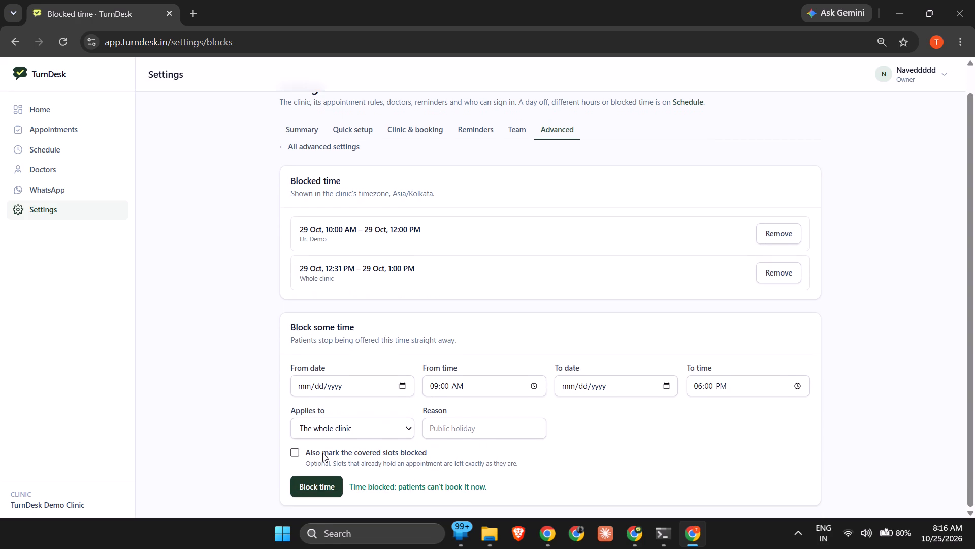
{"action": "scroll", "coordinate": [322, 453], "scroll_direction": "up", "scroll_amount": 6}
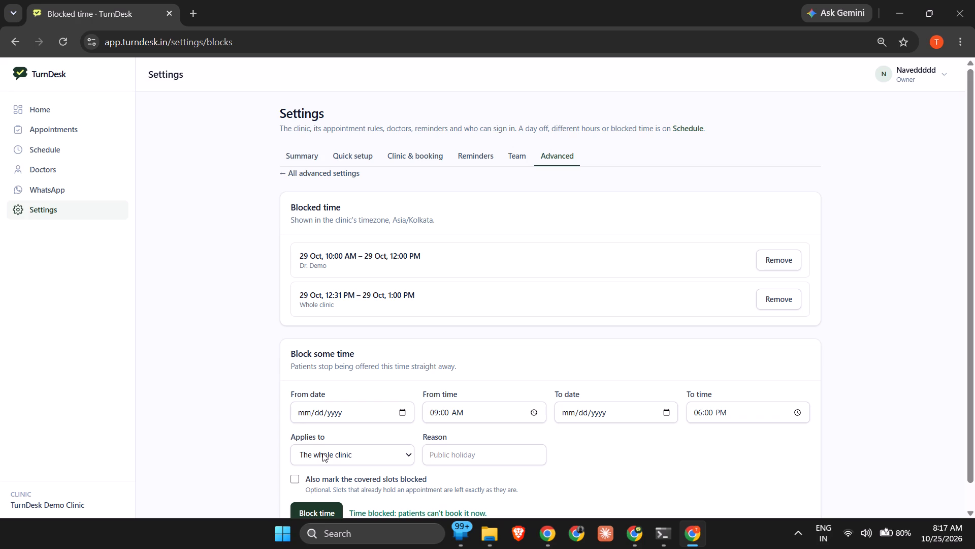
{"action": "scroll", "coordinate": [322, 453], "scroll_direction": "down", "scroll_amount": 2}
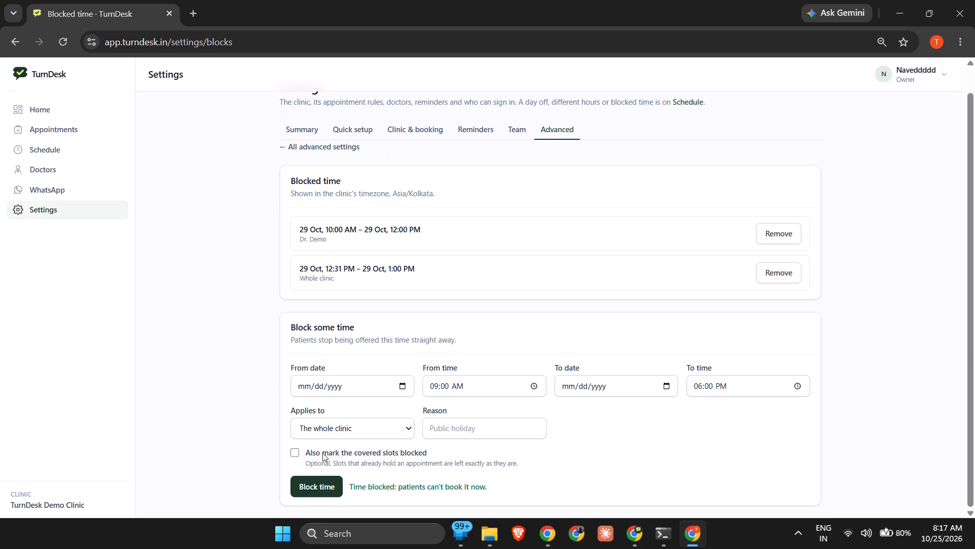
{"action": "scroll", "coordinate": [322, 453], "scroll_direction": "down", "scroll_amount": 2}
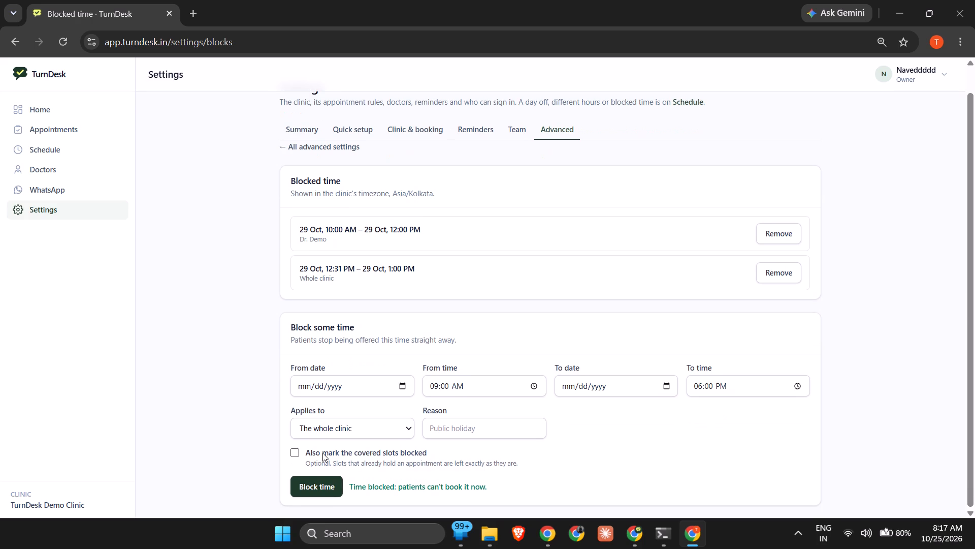
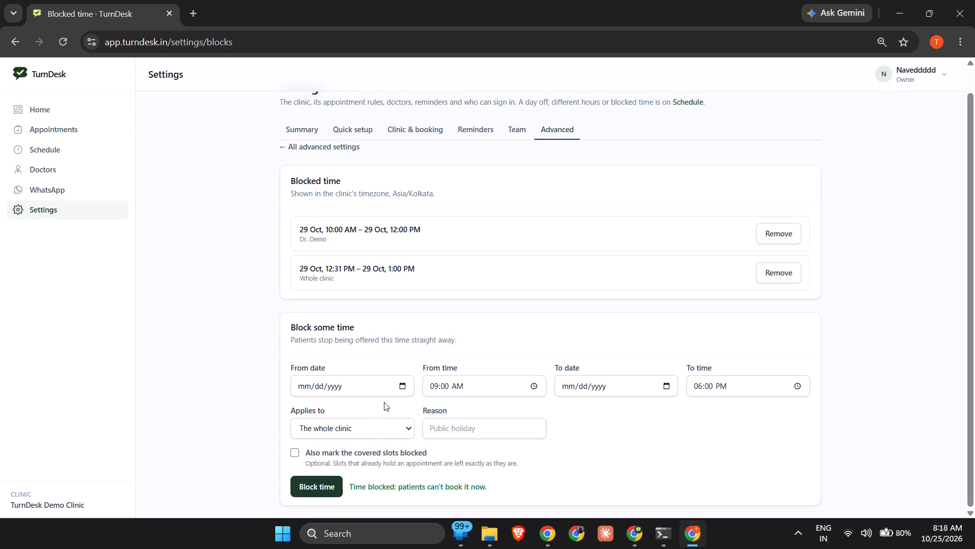
Set the start date of a new blocked time to 10/29/2026.
{"action": "left_click", "coordinate": [401, 386]}
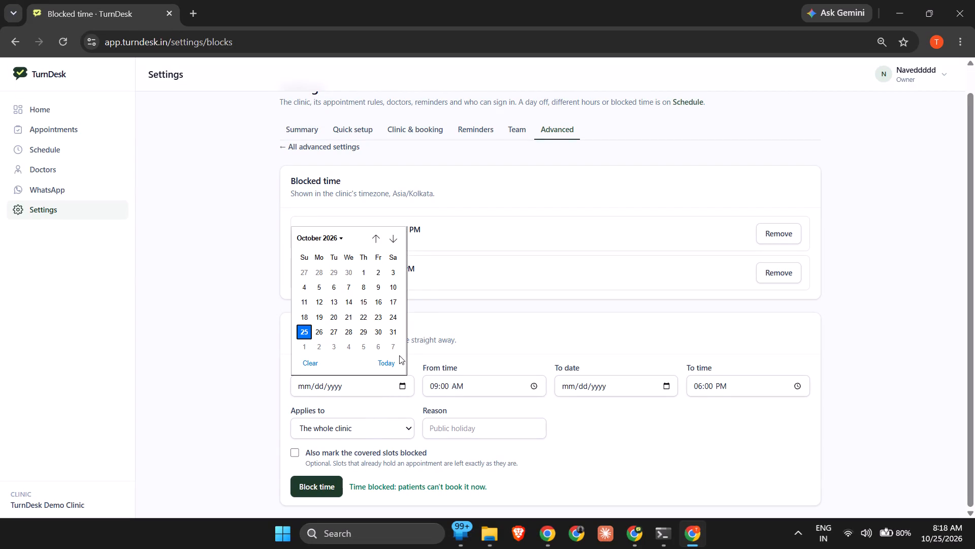
{"action": "left_click", "coordinate": [361, 326]}
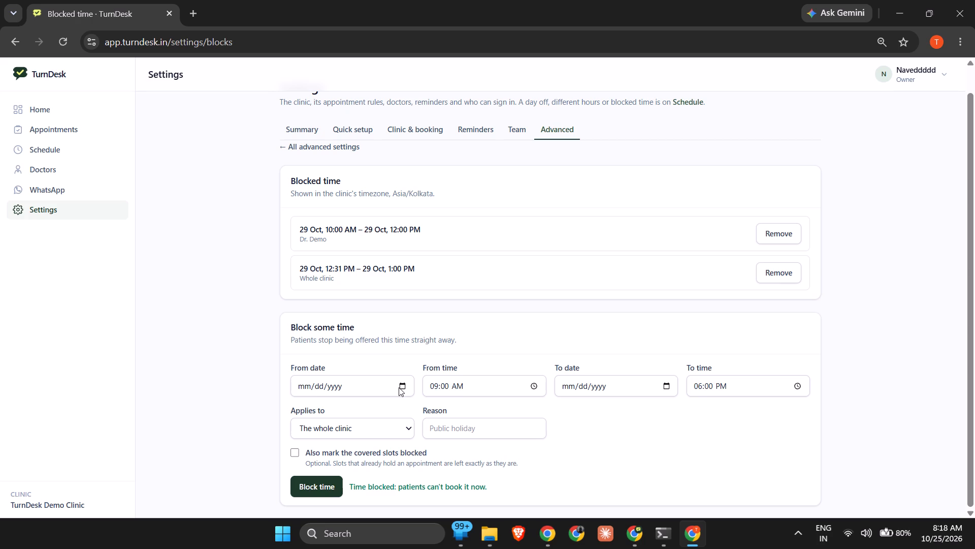
{"action": "left_click", "coordinate": [399, 387]}
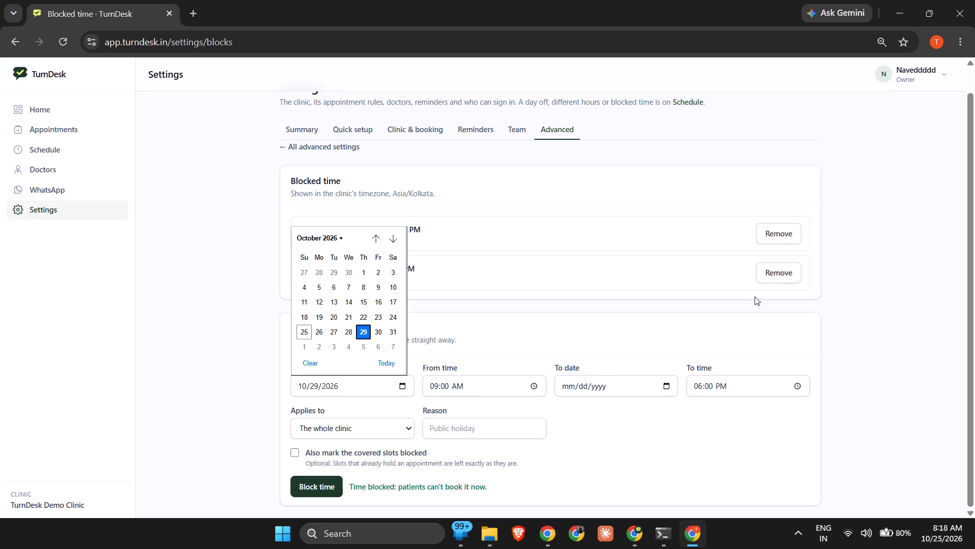
Remove the whole-clinic blocked time on 29 Oct from 12:31 PM to 1:00 PM.
{"action": "left_click", "coordinate": [781, 269]}
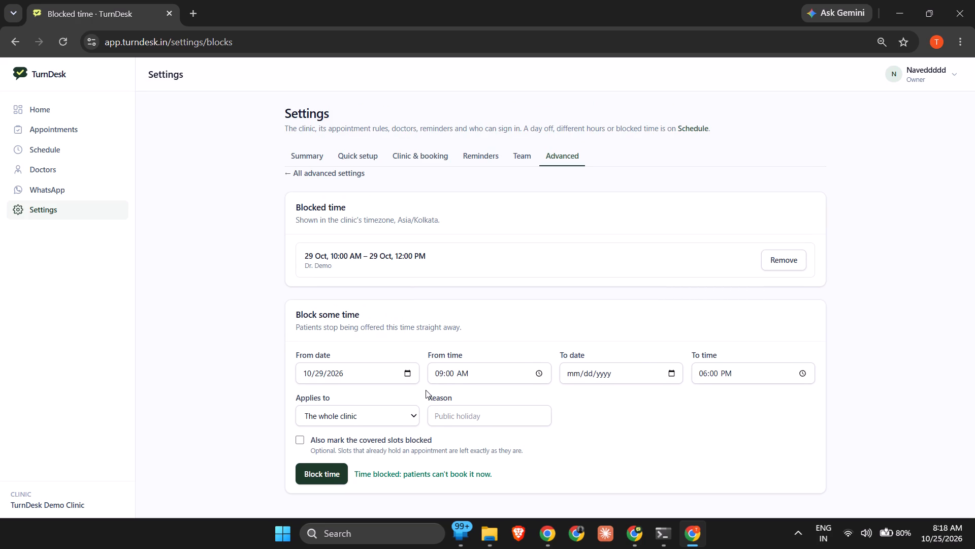
Set the start time of the new blocked time to 12:00 AM.
{"action": "left_click", "coordinate": [538, 374]}
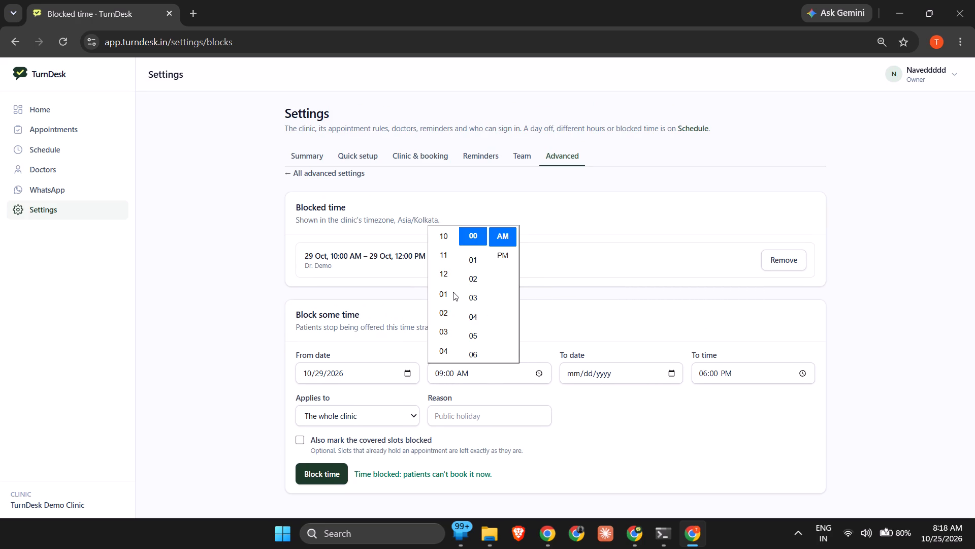
{"action": "left_click", "coordinate": [448, 281]}
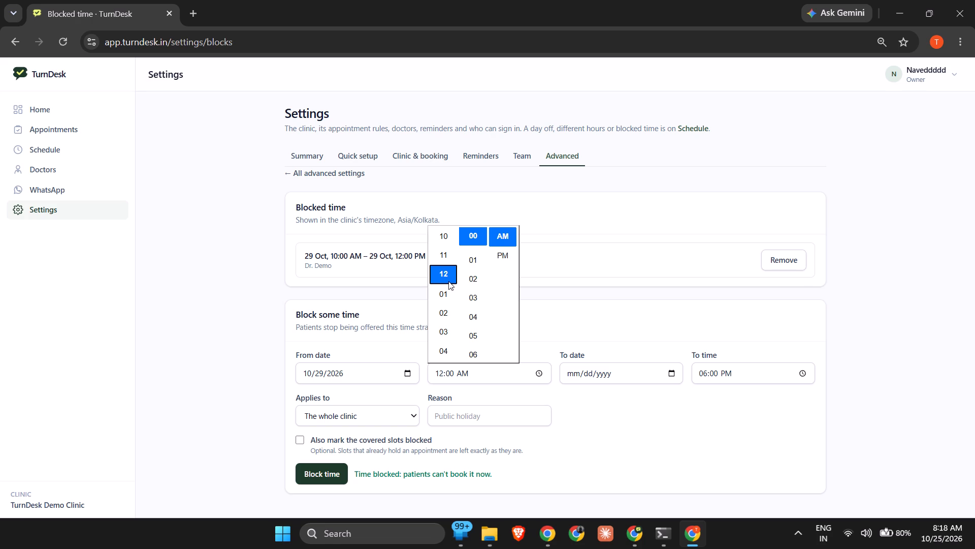
Set the end of the new blocked time to 10/29/2026 at 11:00 PM.
{"action": "left_click", "coordinate": [669, 371]}
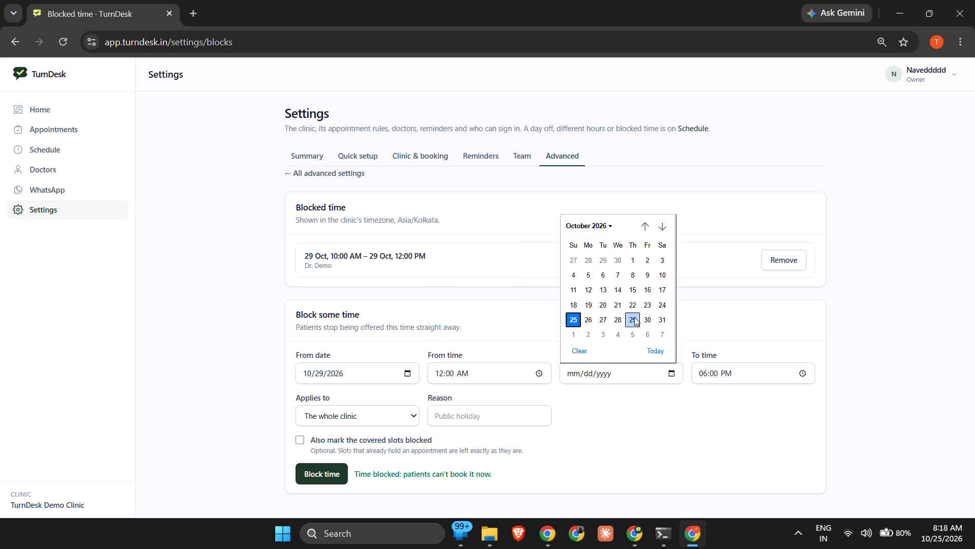
{"action": "left_click", "coordinate": [634, 317]}
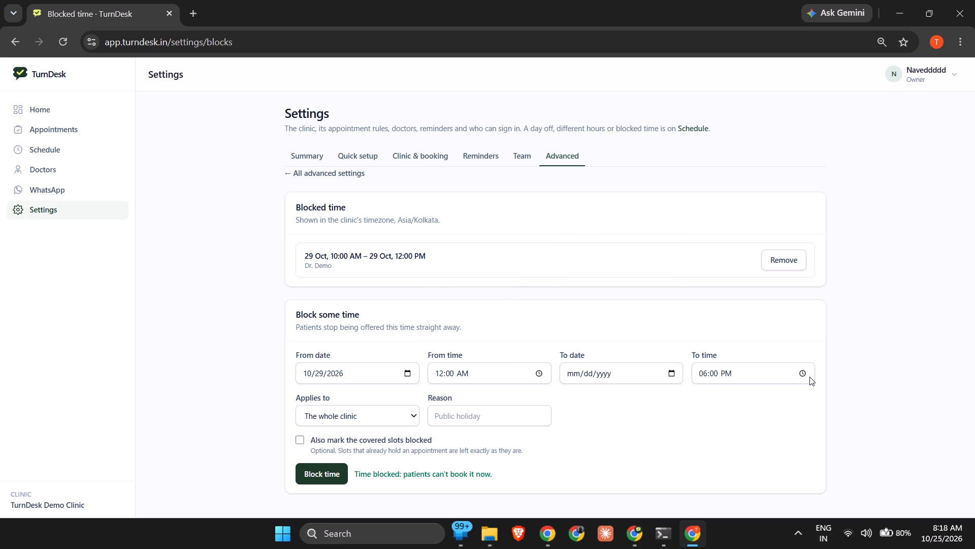
{"action": "left_click", "coordinate": [809, 377]}
{"action": "left_click", "coordinate": [805, 374]}
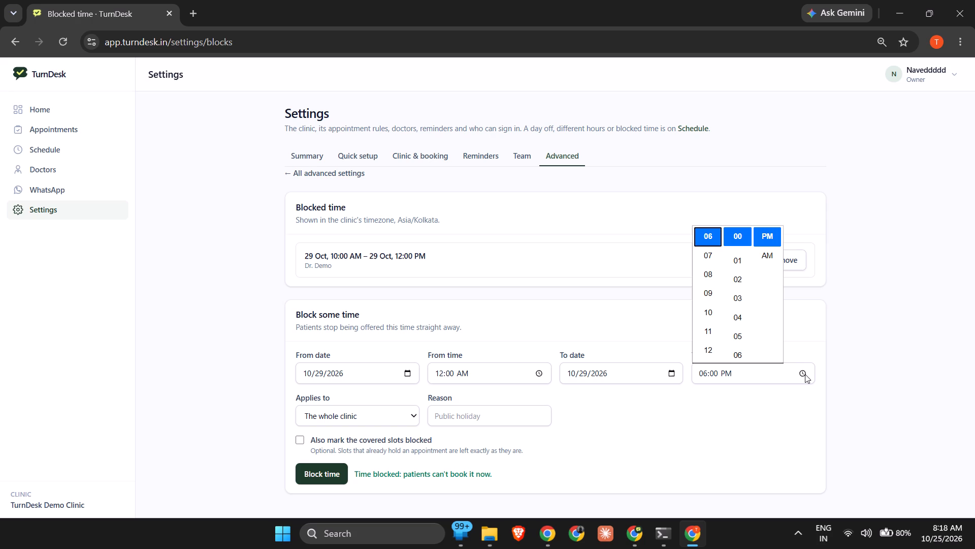
{"action": "left_click", "coordinate": [710, 326]}
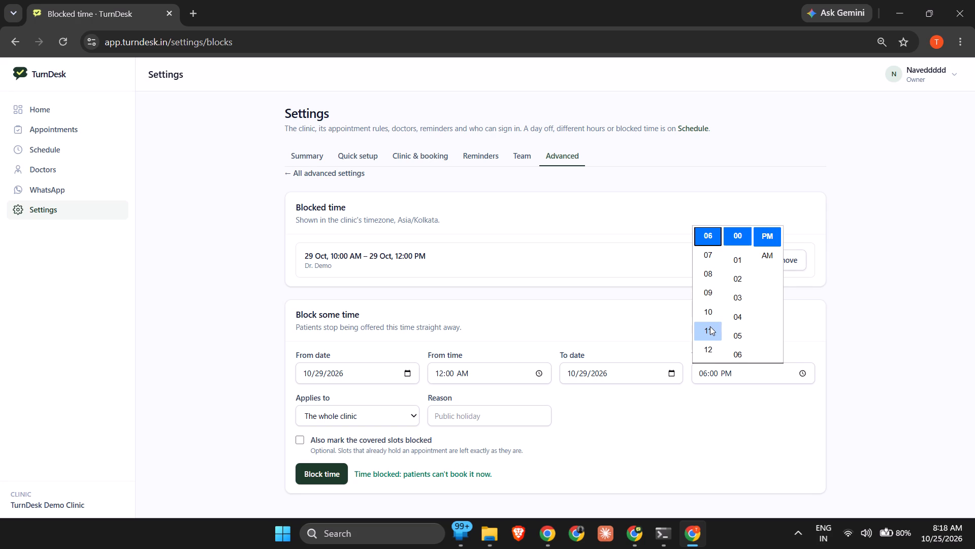
{"action": "left_click", "coordinate": [673, 415]}
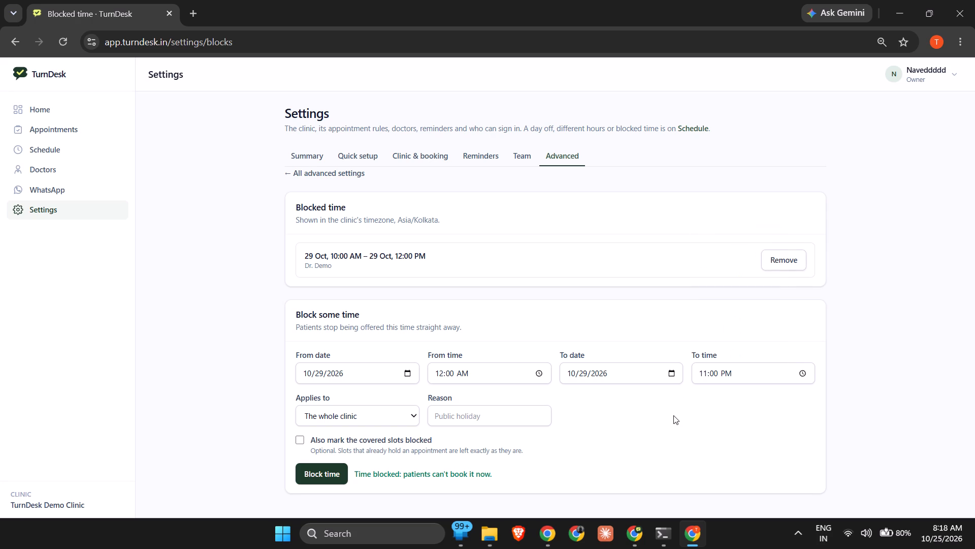
Enable marking the covered slots as blocked, apply the block to Dr. Demo, and submit it.
{"action": "scroll", "coordinate": [673, 415], "scroll_direction": "down", "scroll_amount": 3}
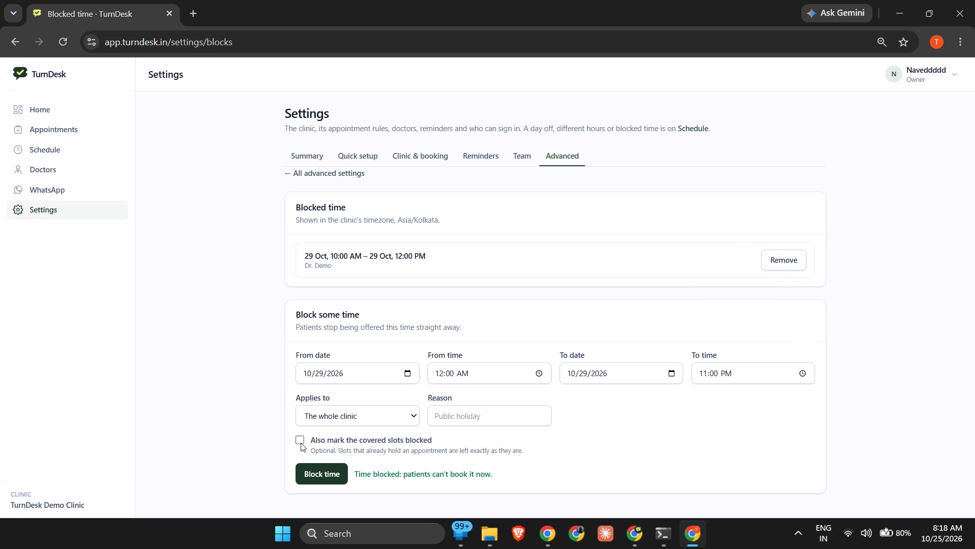
{"action": "left_click", "coordinate": [300, 443]}
{"action": "left_click", "coordinate": [320, 421]}
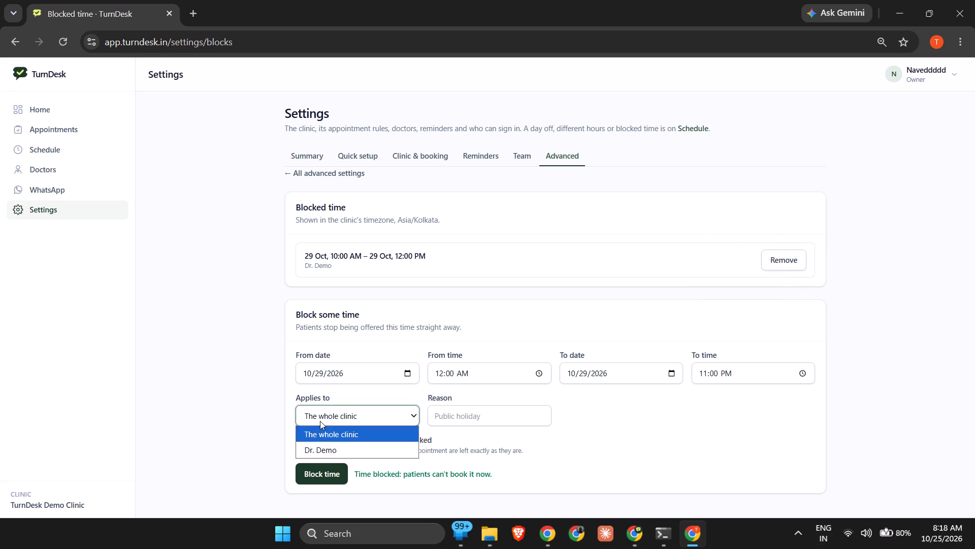
{"action": "left_click", "coordinate": [329, 457]}
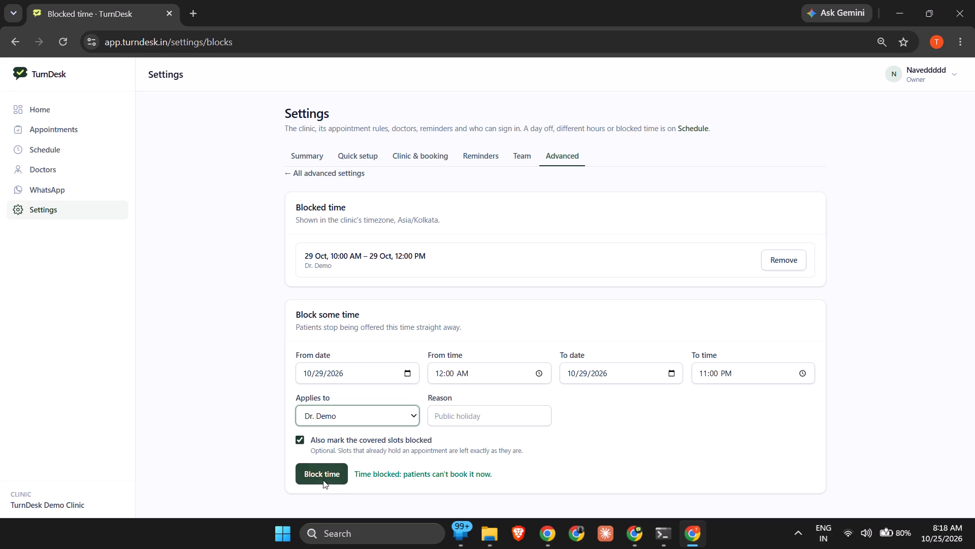
{"action": "left_click", "coordinate": [322, 480]}
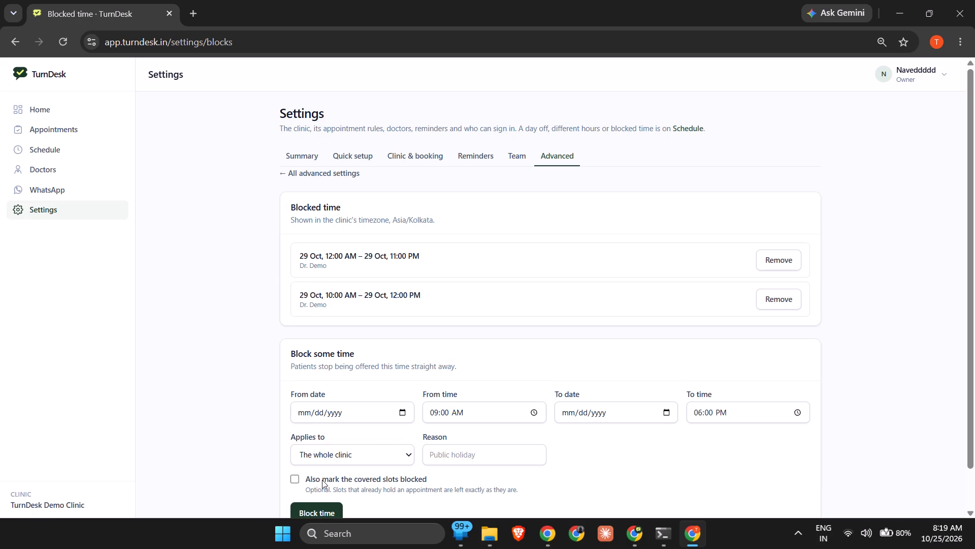
{"action": "scroll", "coordinate": [319, 410], "scroll_direction": "down", "scroll_amount": 4}
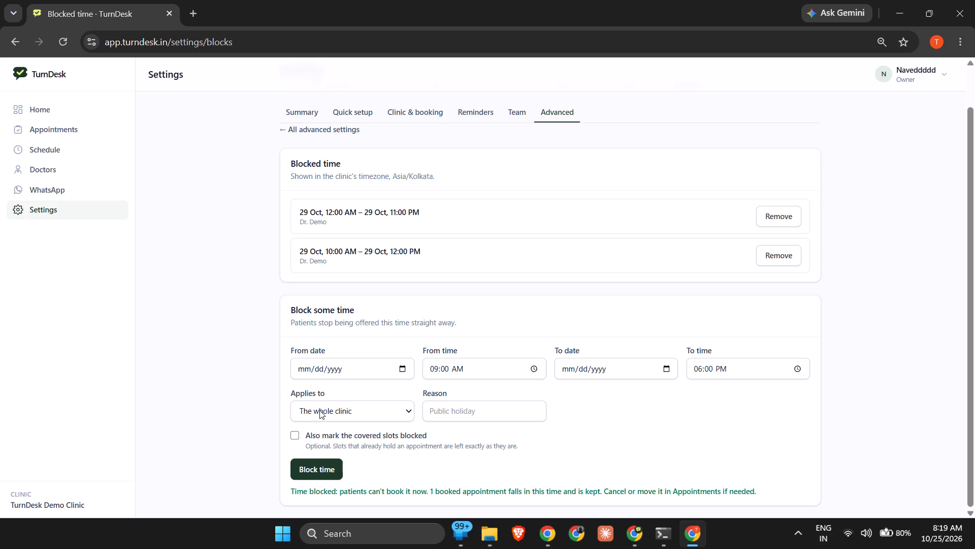
Remove Dr. Demo's blocked time on 29 Oct from 10:00 AM to 12:00 PM.
{"action": "scroll", "coordinate": [319, 410], "scroll_direction": "up", "scroll_amount": 1}
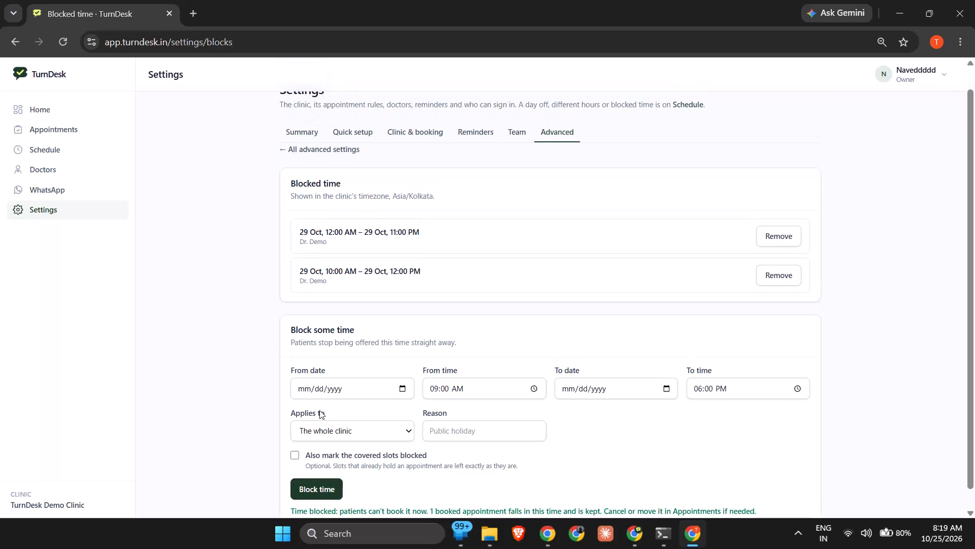
{"action": "scroll", "coordinate": [319, 410], "scroll_direction": "up", "scroll_amount": 2}
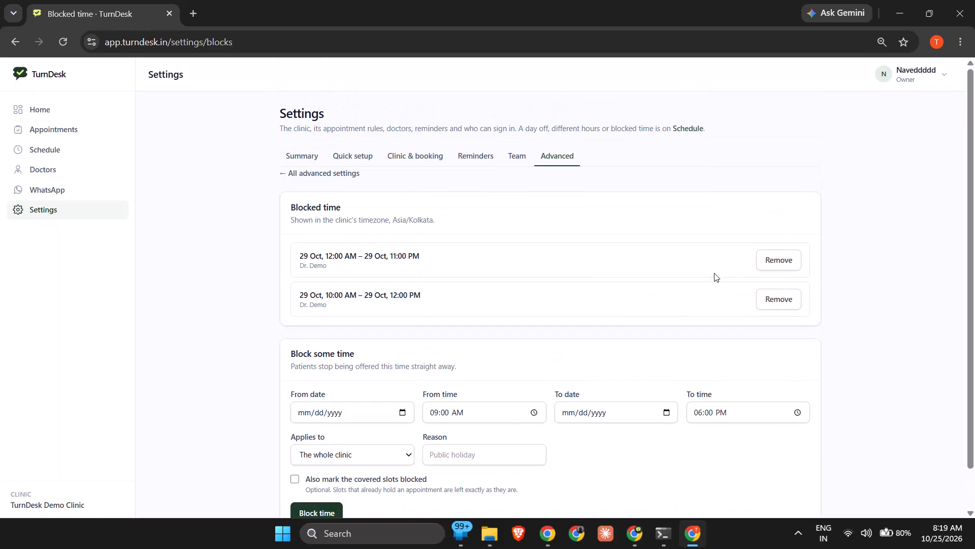
{"action": "left_click", "coordinate": [762, 298]}
{"action": "scroll", "coordinate": [477, 369], "scroll_direction": "right", "scroll_amount": 6}
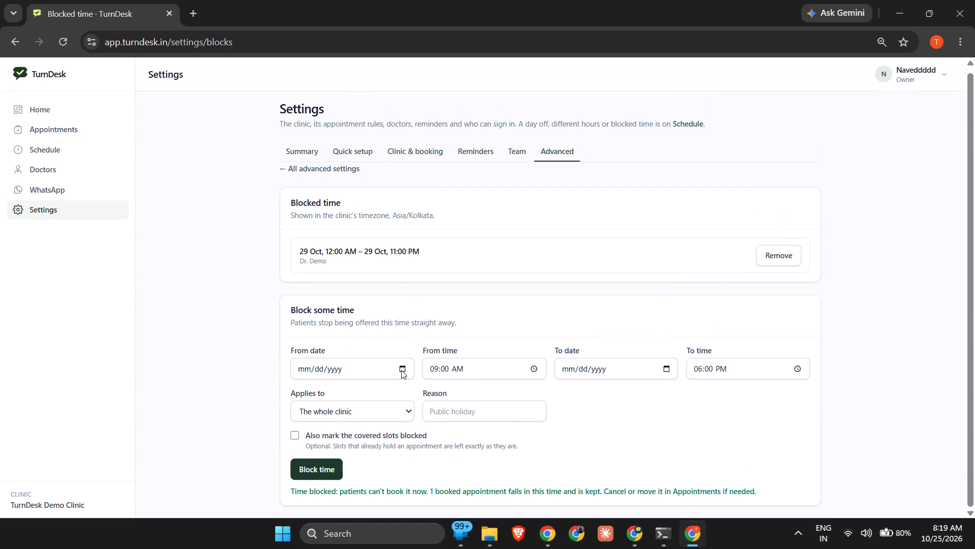
Set the start of a new blocked time for the whole clinic to 10/29/2026 at 12:00 PM.
{"action": "left_click", "coordinate": [401, 370]}
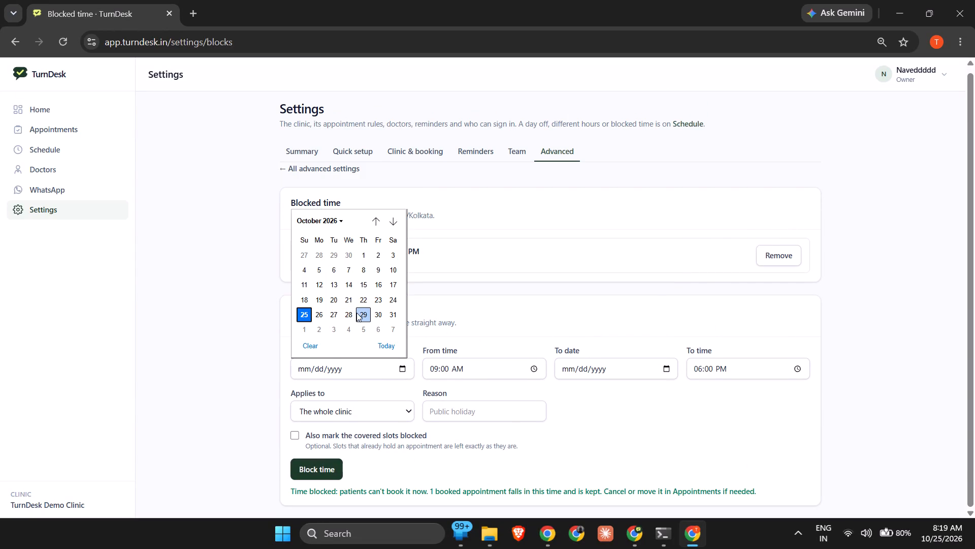
{"action": "left_click", "coordinate": [359, 313]}
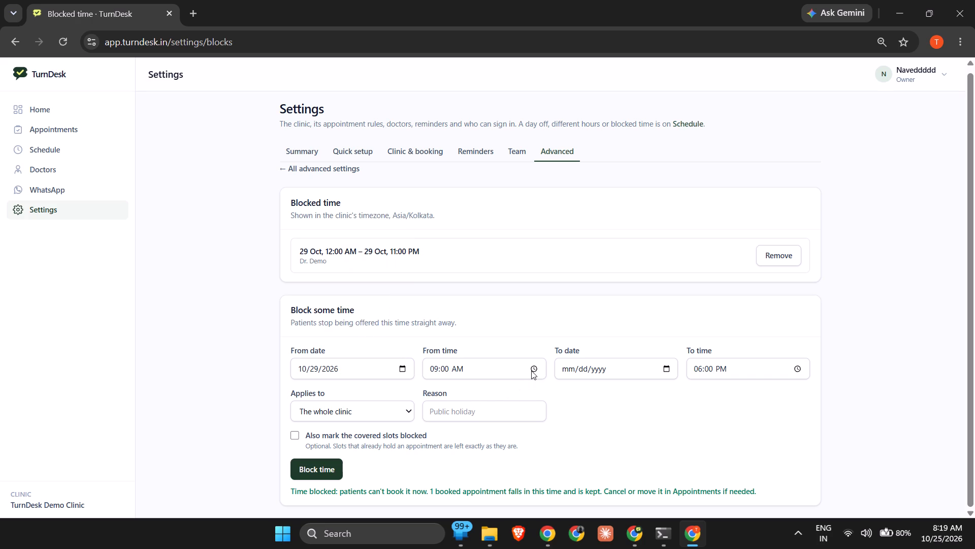
{"action": "left_click", "coordinate": [532, 370]}
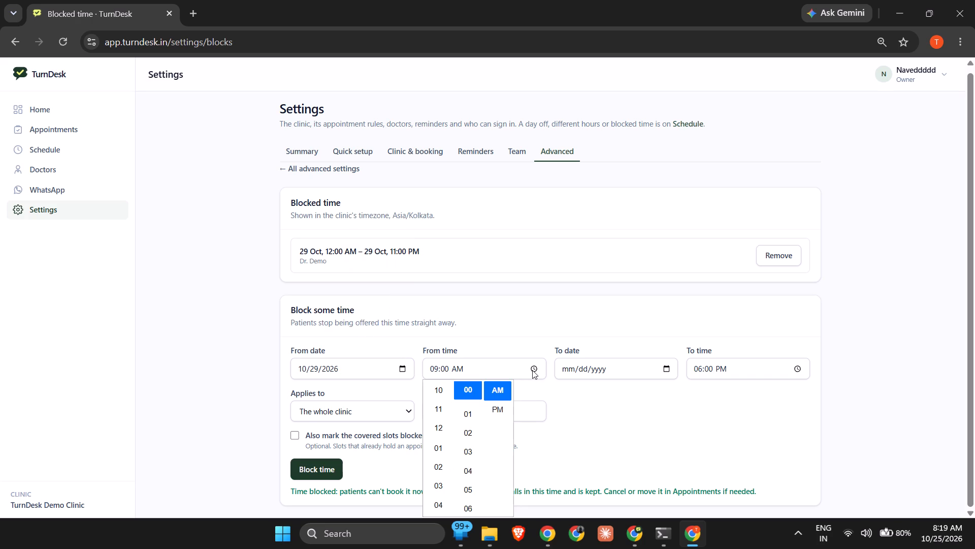
{"action": "left_click", "coordinate": [448, 428]}
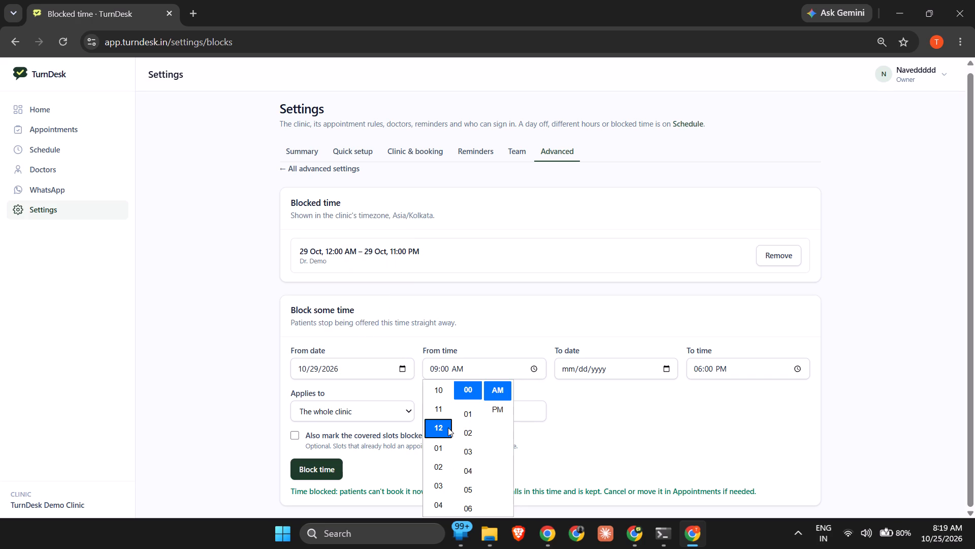
{"action": "left_click", "coordinate": [619, 328]}
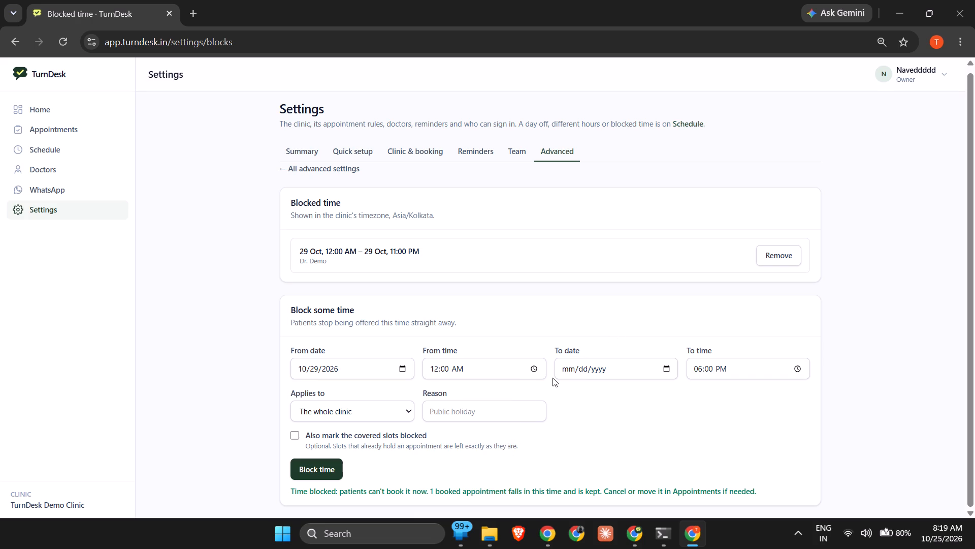
{"action": "left_click", "coordinate": [462, 369]}
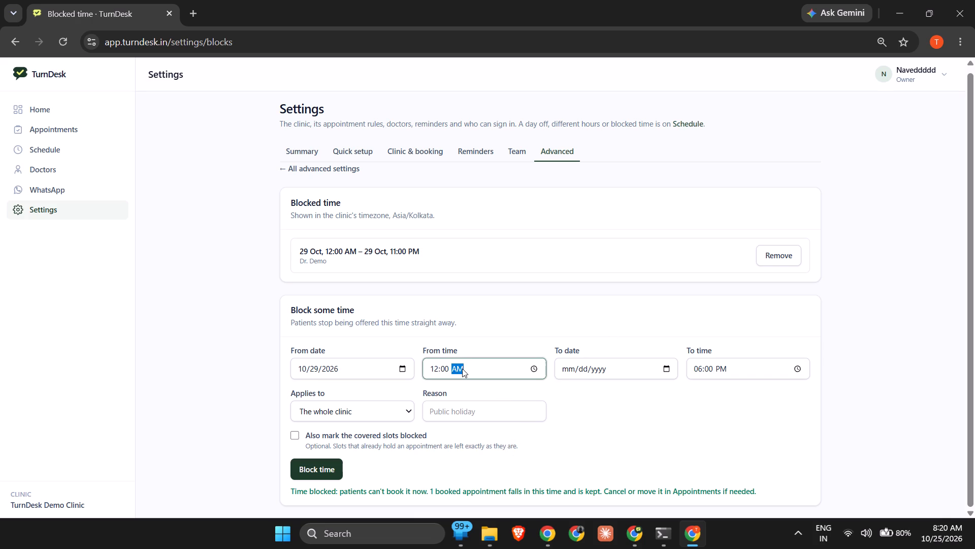
{"action": "key", "text": "p"}
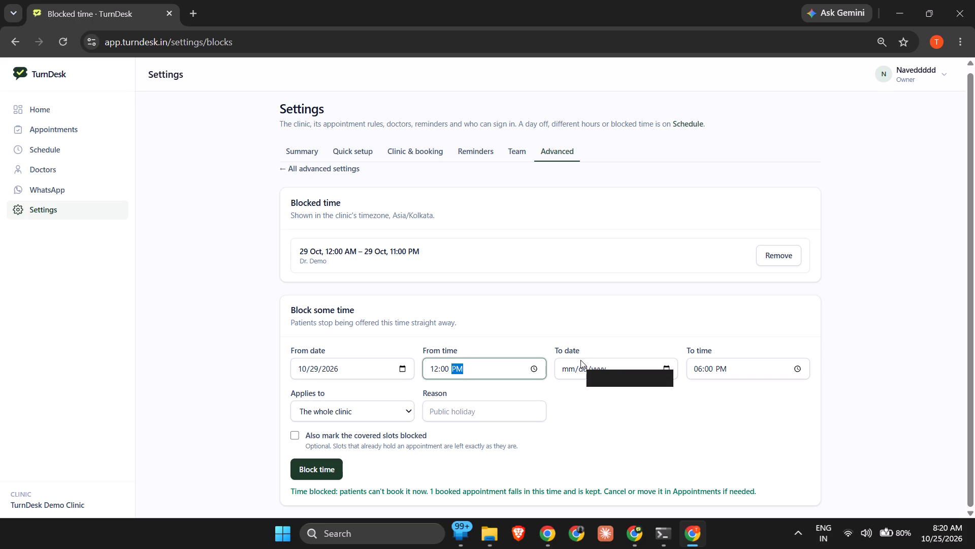
Choose the end date of the new blocked time.
{"action": "left_click", "coordinate": [663, 372]}
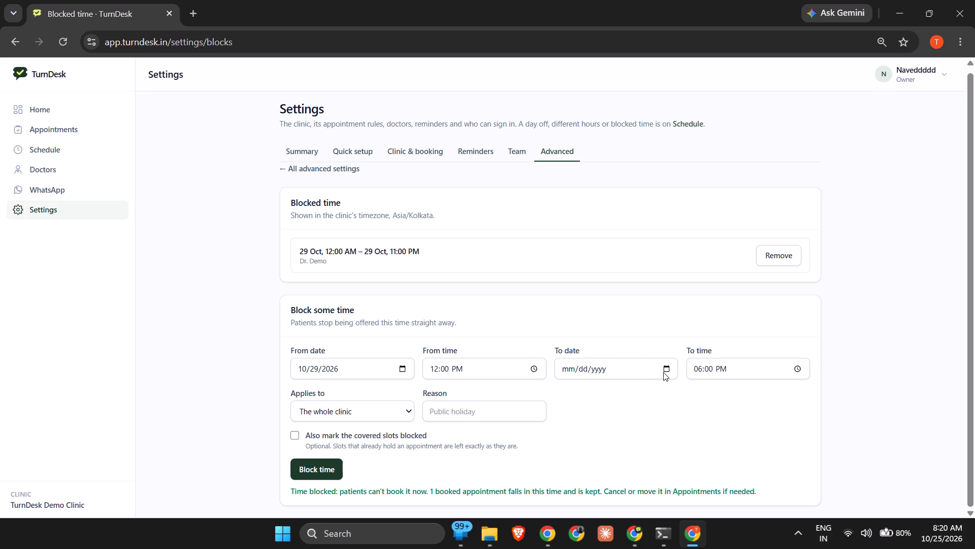
{"action": "left_click", "coordinate": [629, 320]}
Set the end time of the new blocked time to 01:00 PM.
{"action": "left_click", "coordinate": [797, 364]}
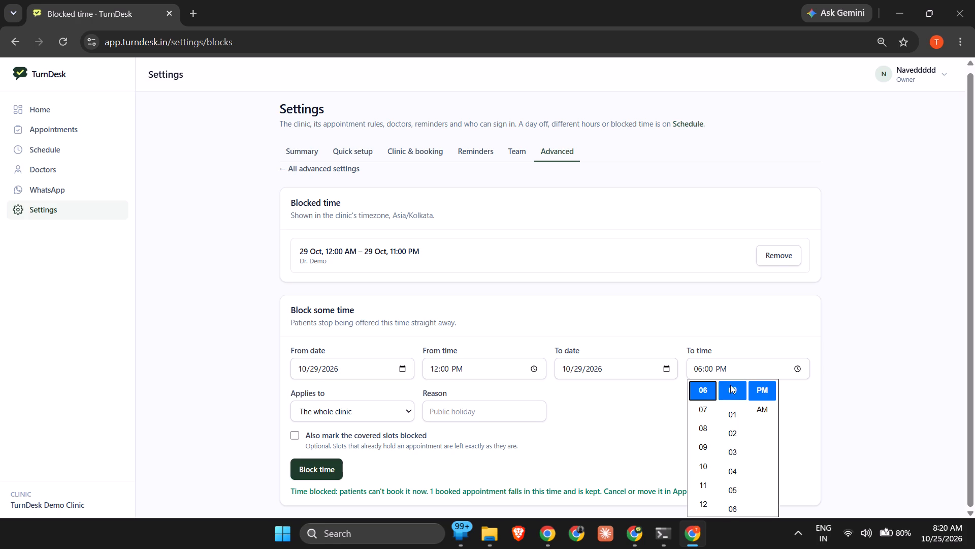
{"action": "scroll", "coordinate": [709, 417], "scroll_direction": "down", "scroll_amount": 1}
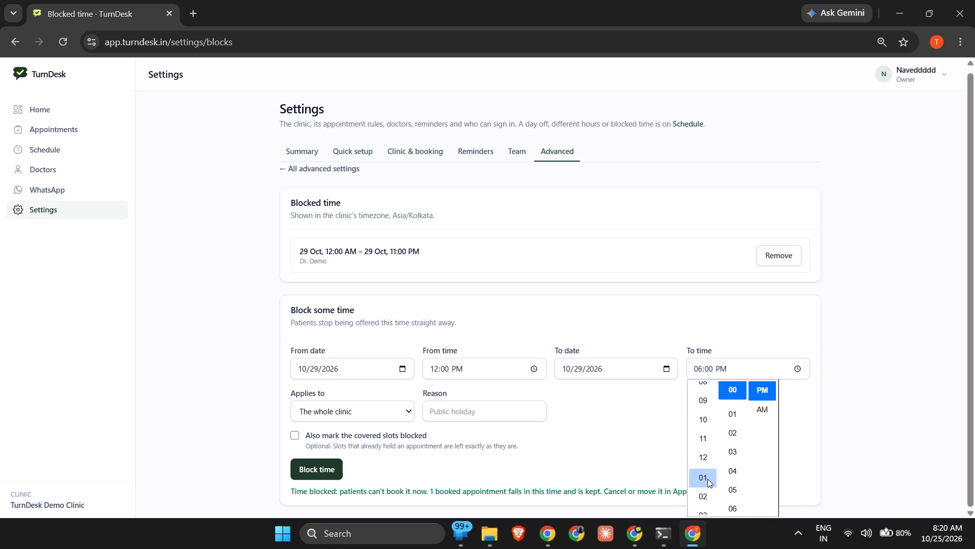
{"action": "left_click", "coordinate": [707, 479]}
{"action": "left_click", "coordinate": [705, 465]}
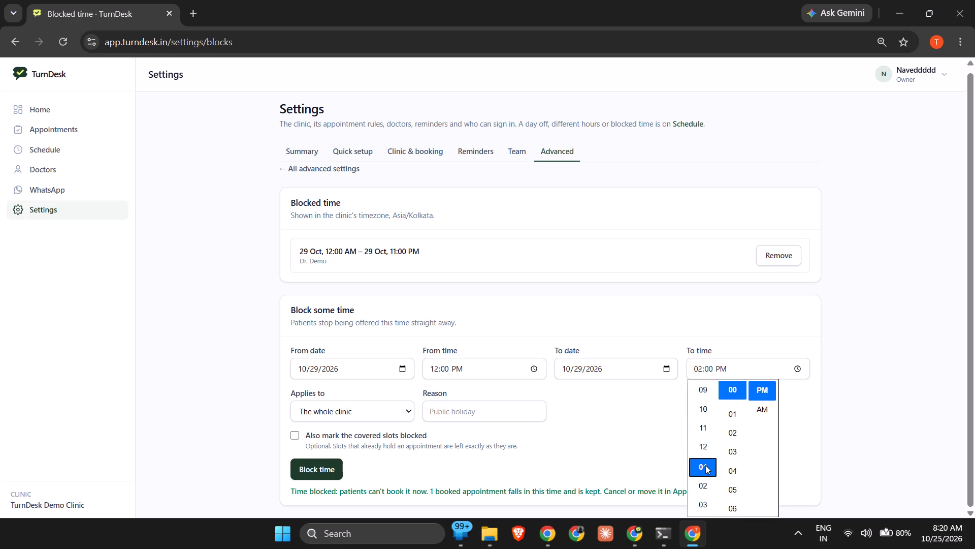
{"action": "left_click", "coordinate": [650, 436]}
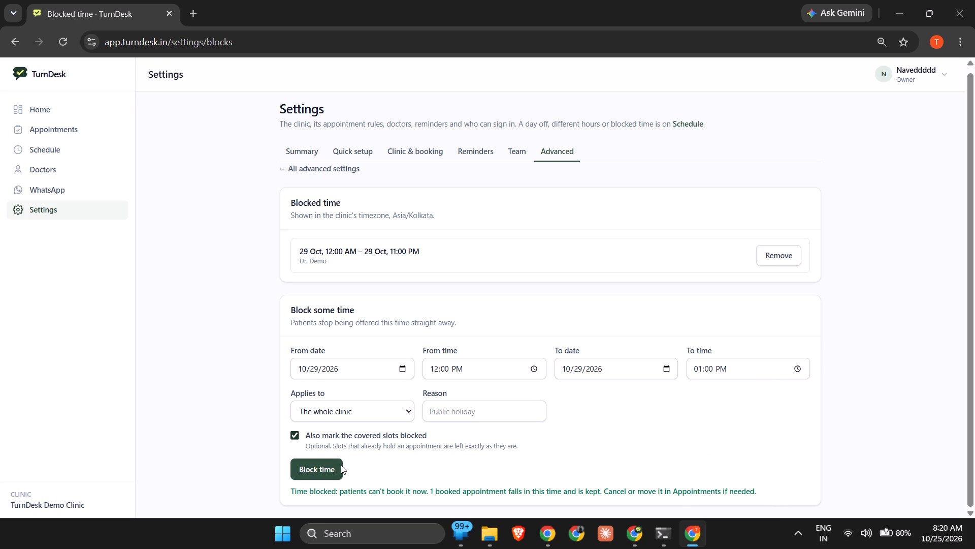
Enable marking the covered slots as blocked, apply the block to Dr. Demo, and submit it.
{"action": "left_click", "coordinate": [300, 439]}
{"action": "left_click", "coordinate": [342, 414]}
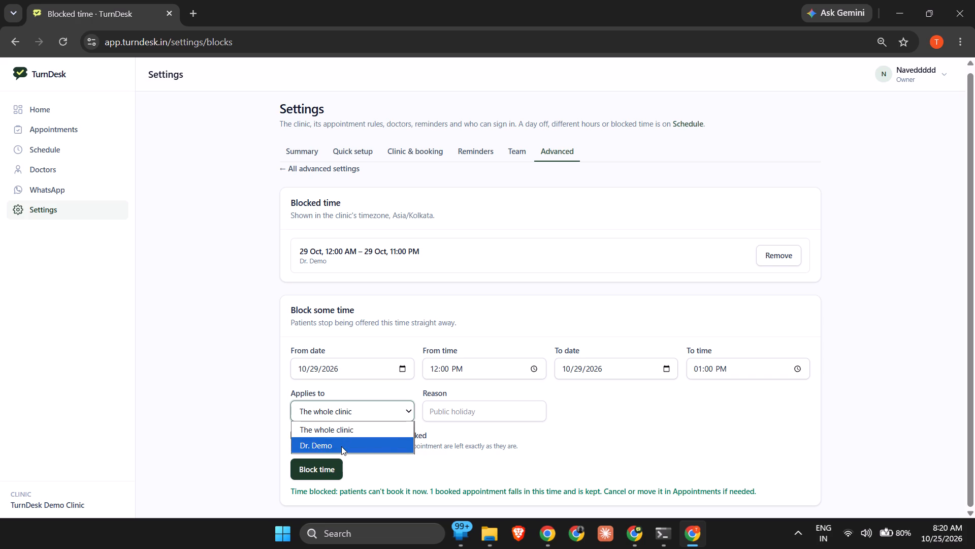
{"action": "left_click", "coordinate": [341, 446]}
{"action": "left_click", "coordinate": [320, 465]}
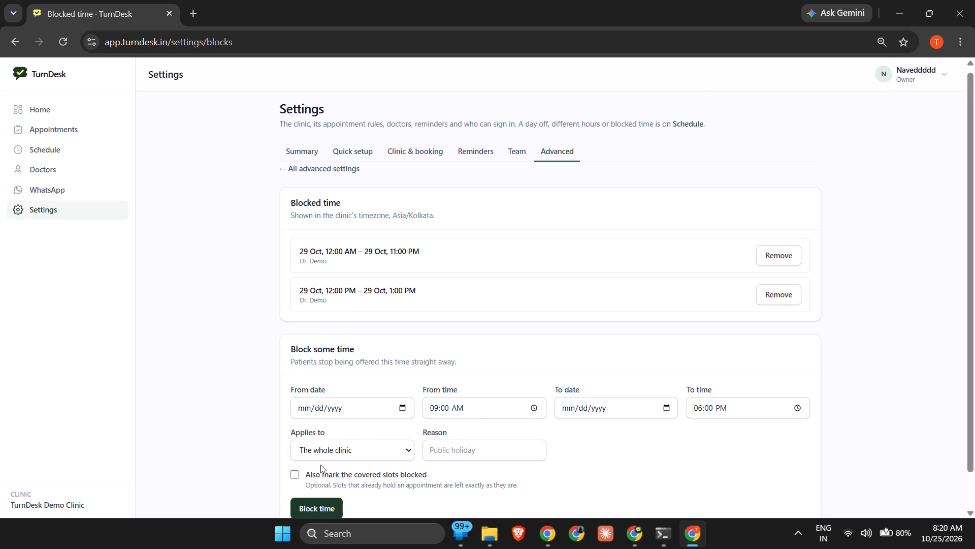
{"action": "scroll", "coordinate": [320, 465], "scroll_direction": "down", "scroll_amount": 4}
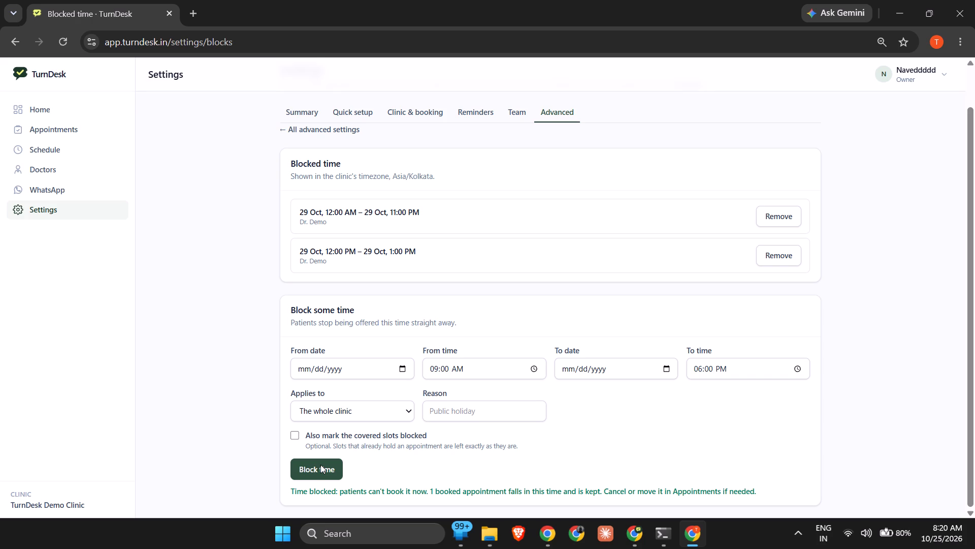
Review the appointments list and examine the details of the booked Thu, 29 Oct appointment at 12:00 PM.
{"action": "left_click", "coordinate": [35, 123]}
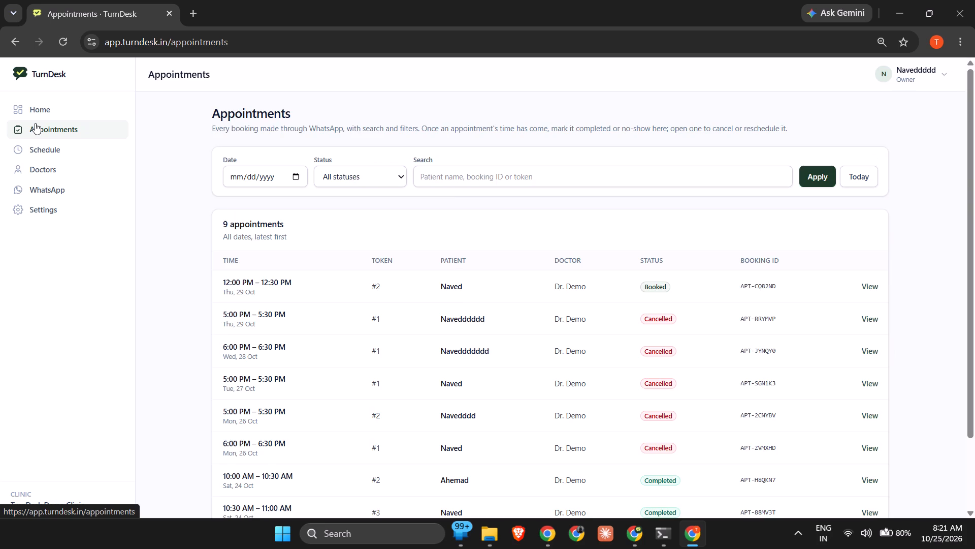
{"action": "scroll", "coordinate": [263, 252], "scroll_direction": "up", "scroll_amount": 1}
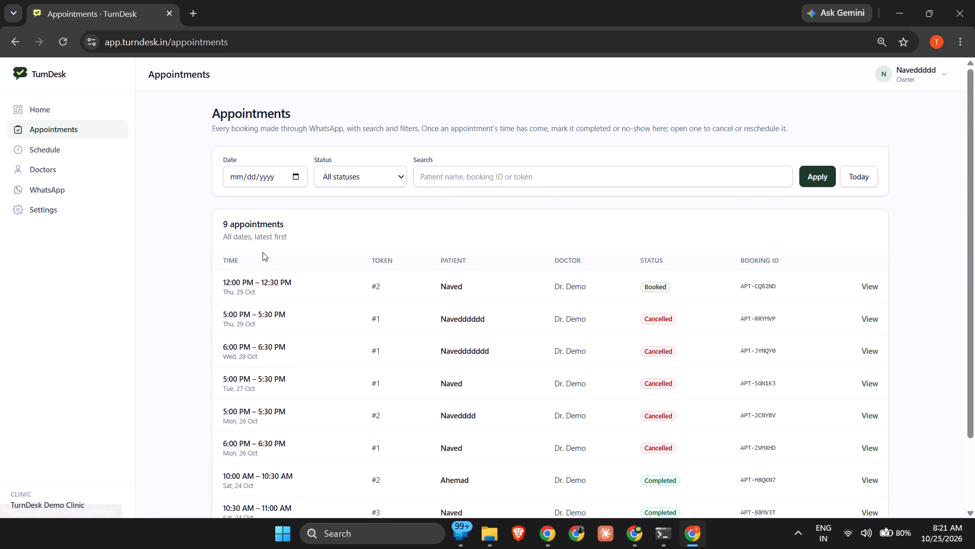
{"action": "scroll", "coordinate": [263, 252], "scroll_direction": "up", "scroll_amount": 1}
{"action": "scroll", "coordinate": [263, 252], "scroll_direction": "down", "scroll_amount": 6}
{"action": "scroll", "coordinate": [263, 252], "scroll_direction": "up", "scroll_amount": 2}
{"action": "left_click", "coordinate": [862, 289]}
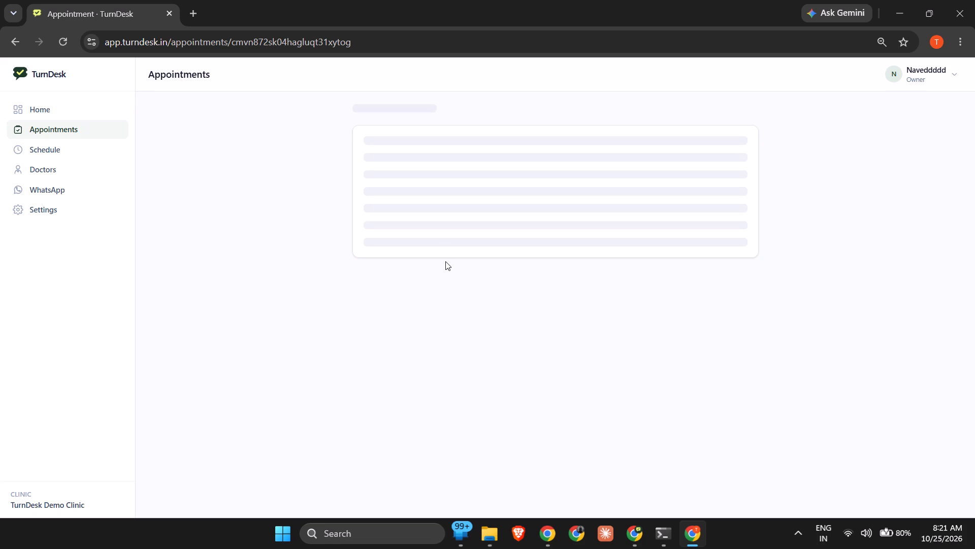
{"action": "scroll", "coordinate": [445, 261], "scroll_direction": "right", "scroll_amount": 1}
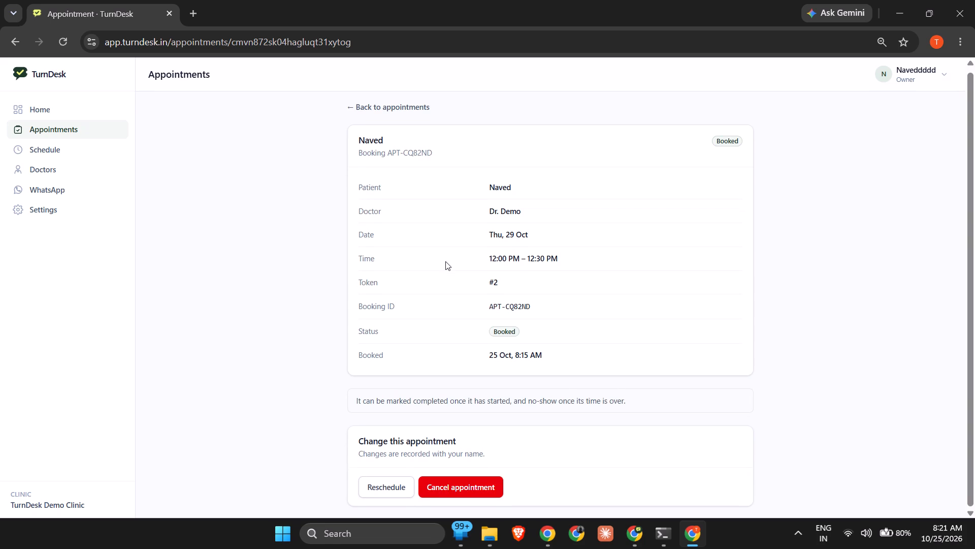
{"action": "scroll", "coordinate": [445, 261], "scroll_direction": "right", "scroll_amount": 1}
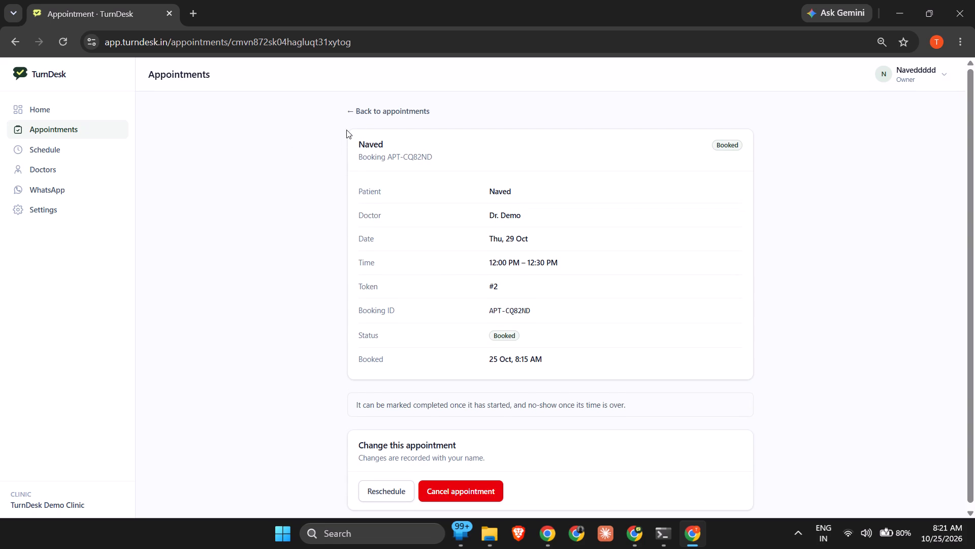
{"action": "left_click", "coordinate": [367, 113]}
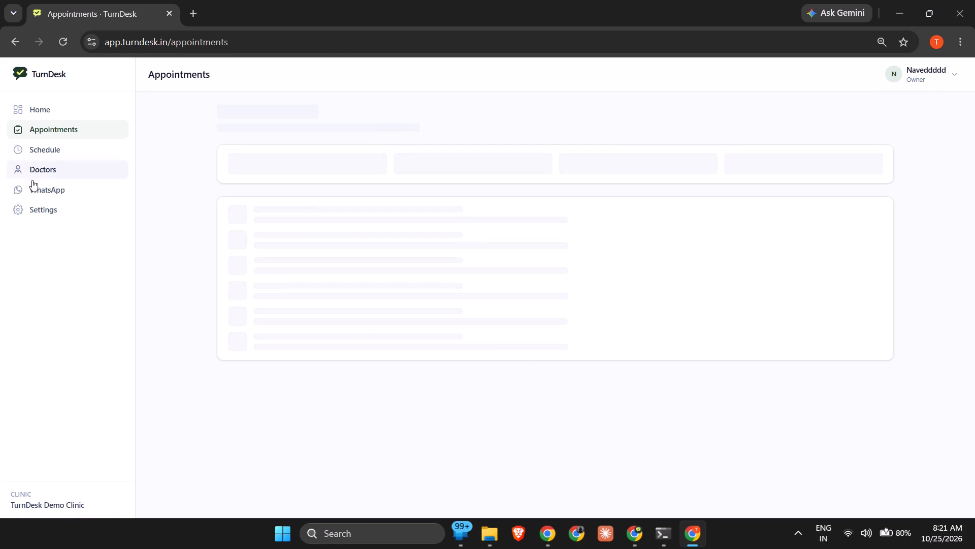
In the advanced blocked-time settings, remove both of Dr. Demo's 29 Oct blocks: 12:00 AM–11:00 PM and 12:00 PM–1:00 PM.
{"action": "left_click", "coordinate": [37, 205]}
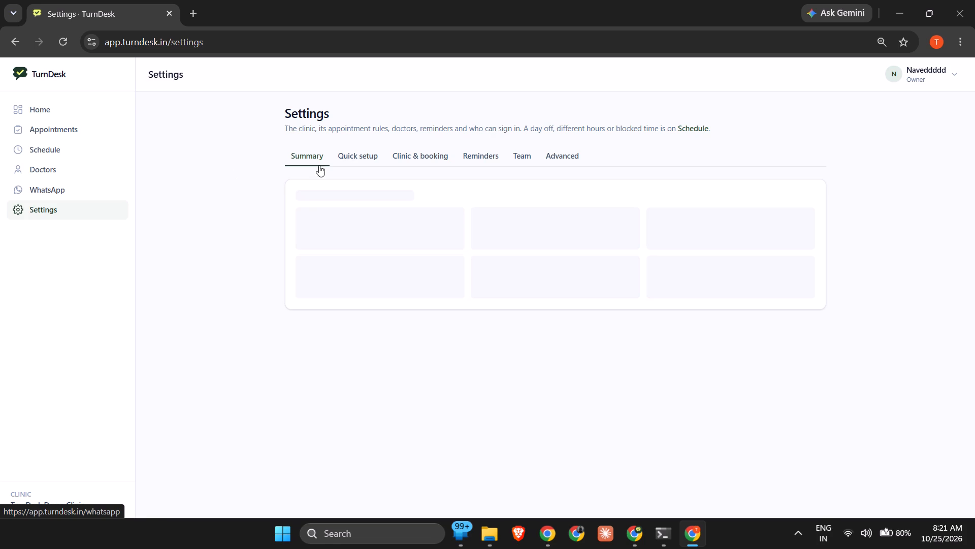
{"action": "left_click", "coordinate": [543, 158]}
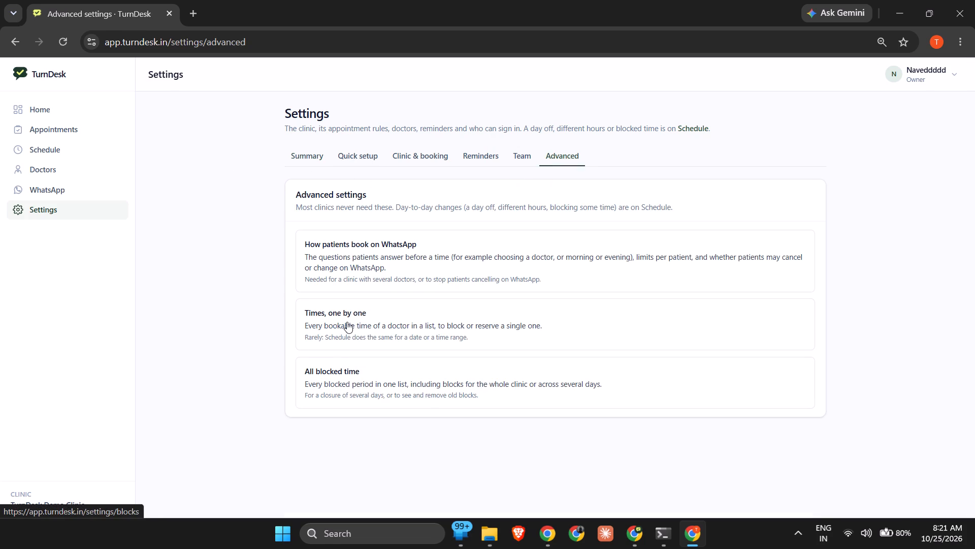
{"action": "left_click", "coordinate": [345, 381]}
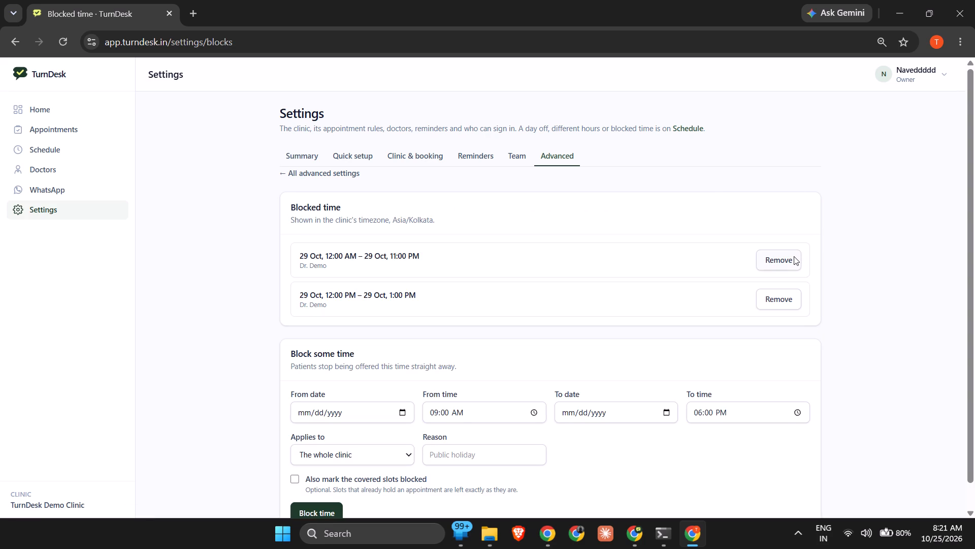
{"action": "left_click", "coordinate": [794, 256]}
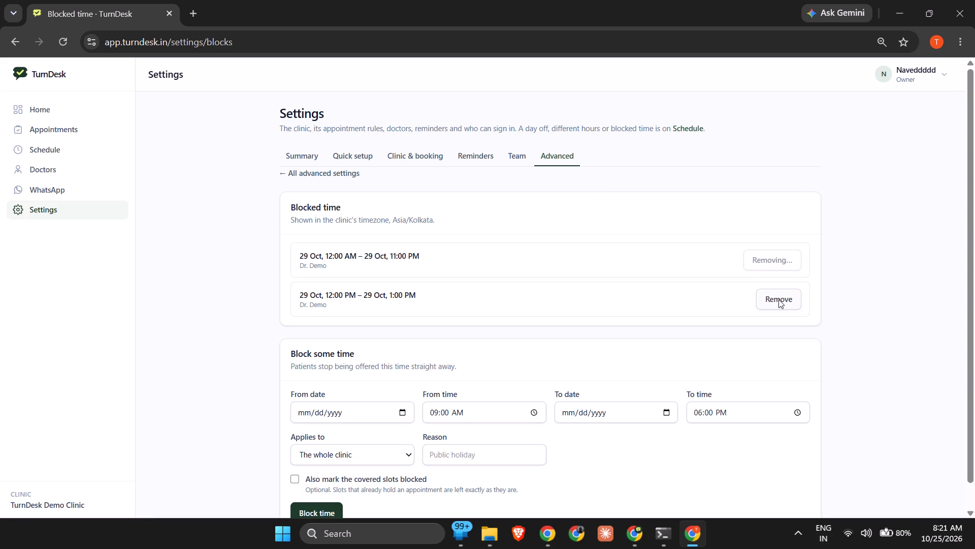
{"action": "left_click", "coordinate": [778, 299]}
Open the start date of a new blocked time for choosing.
{"action": "scroll", "coordinate": [359, 430], "scroll_direction": "right", "scroll_amount": 1}
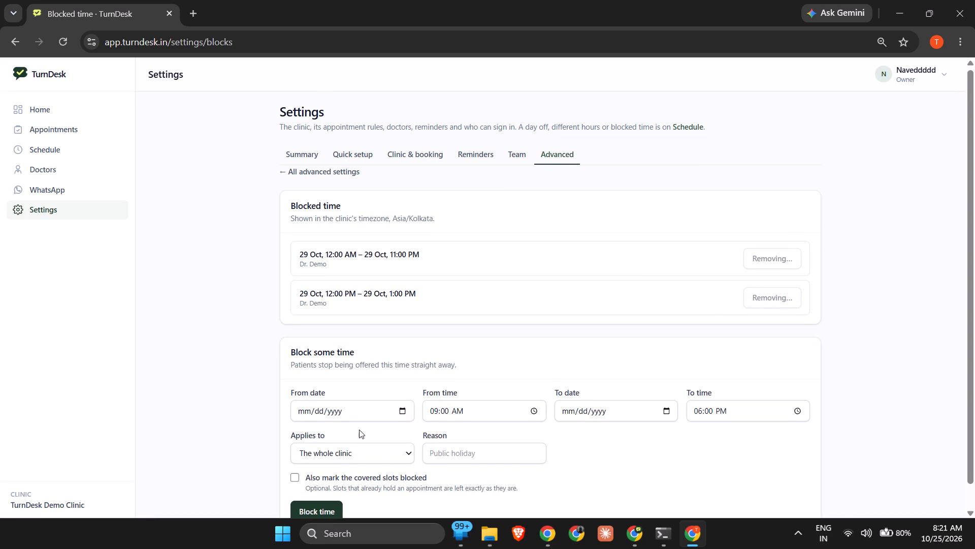
{"action": "scroll", "coordinate": [359, 430], "scroll_direction": "right", "scroll_amount": 1}
{"action": "left_click", "coordinate": [404, 391]}
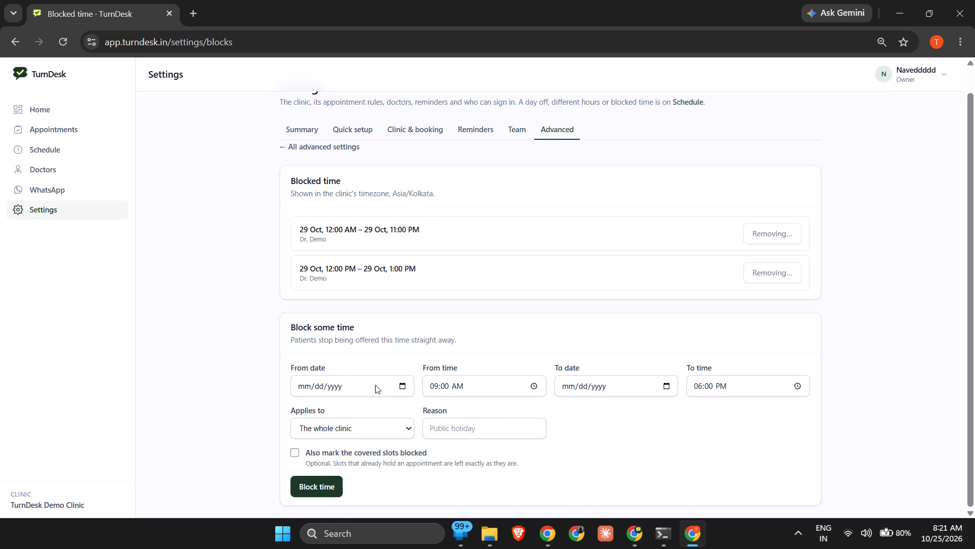
{"action": "left_click", "coordinate": [401, 385]}
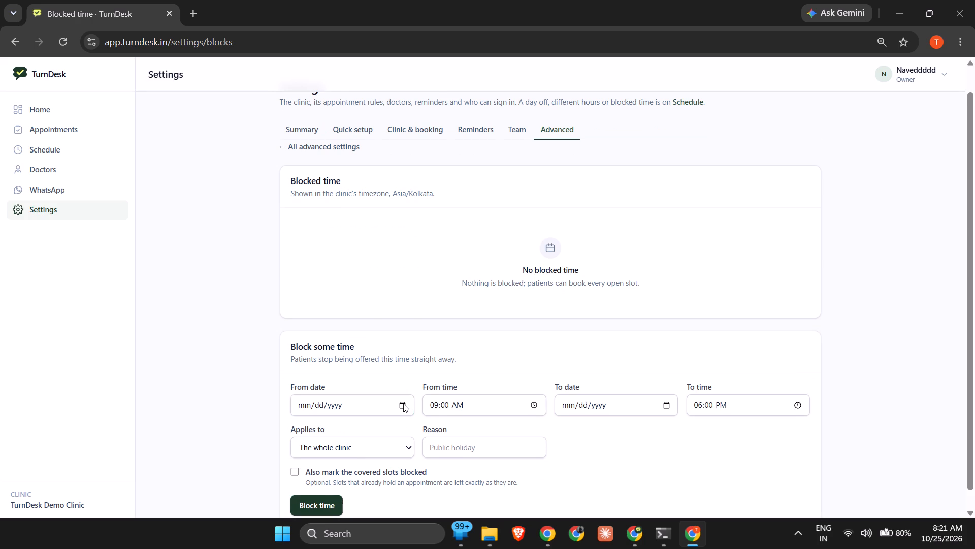
Set the start date of another blocked time to 10/25/2026 and open its start time for editing.
{"action": "left_click", "coordinate": [403, 404]}
{"action": "left_click", "coordinate": [306, 355]}
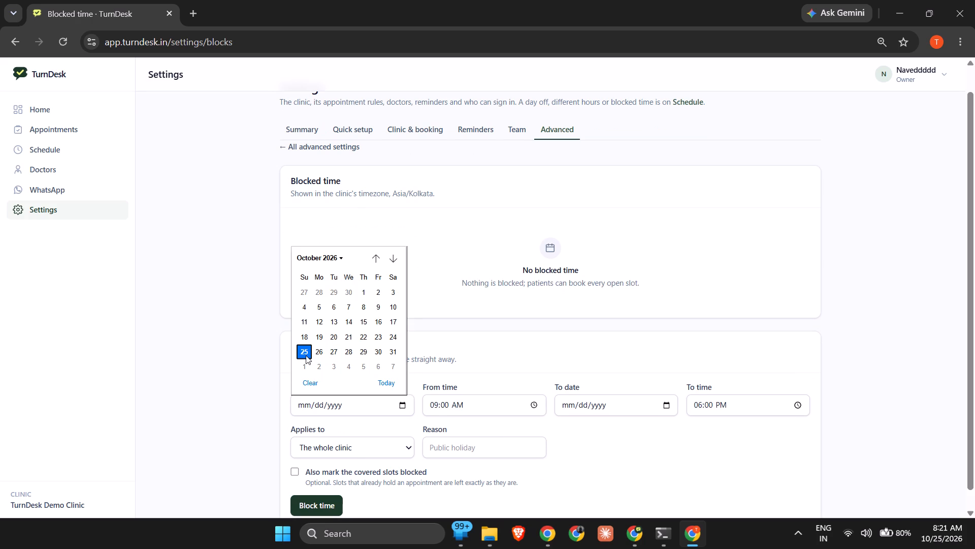
{"action": "left_click", "coordinate": [534, 408]}
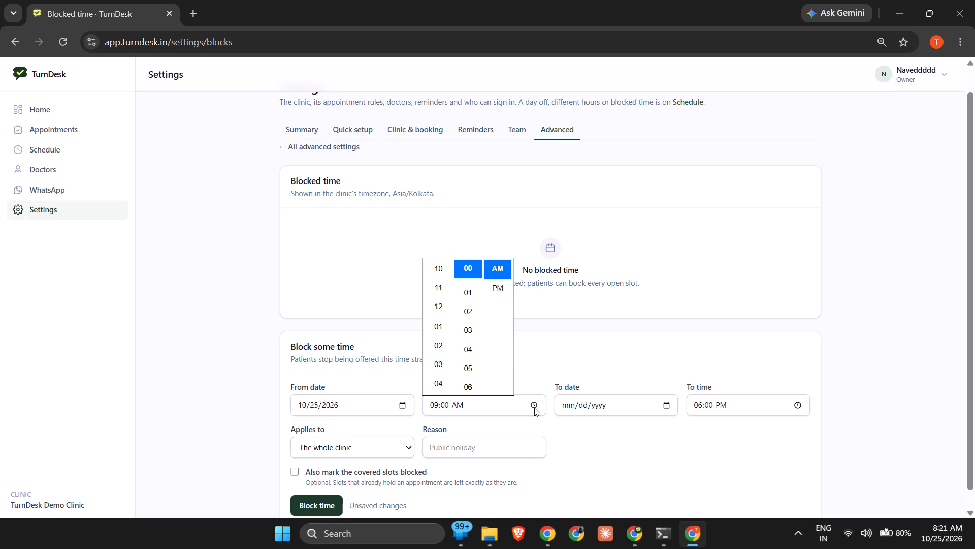
{"action": "left_click", "coordinate": [69, 172]}
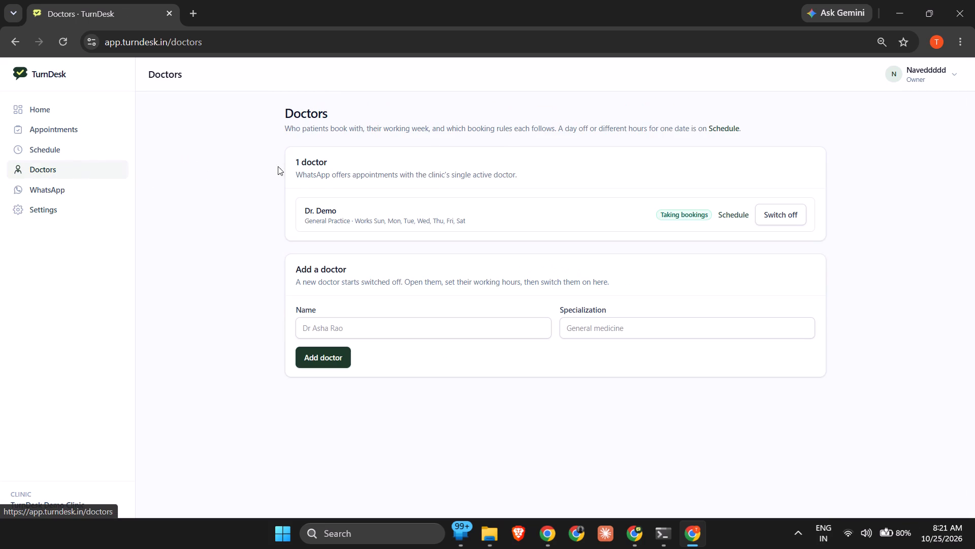
{"action": "left_click", "coordinate": [316, 208]}
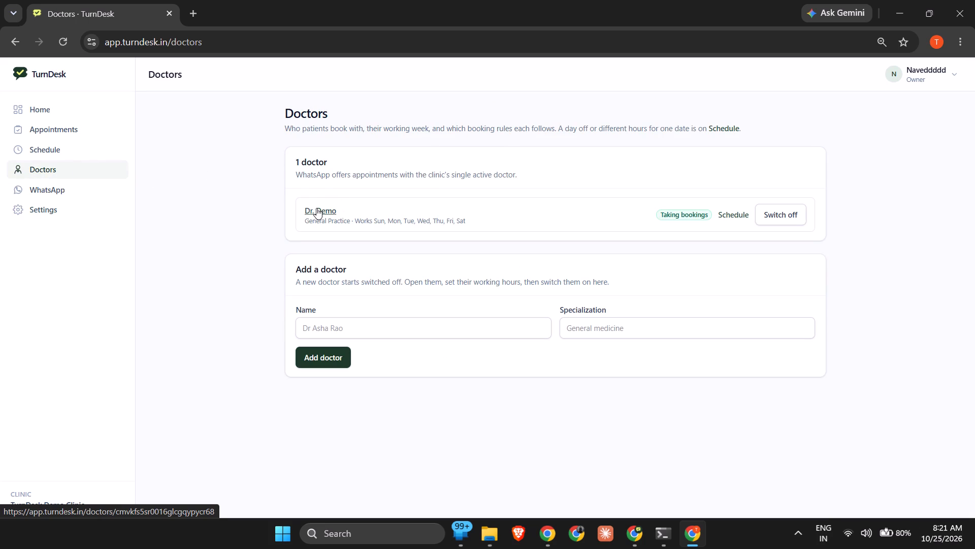
{"action": "scroll", "coordinate": [357, 215], "scroll_direction": "right", "scroll_amount": 2}
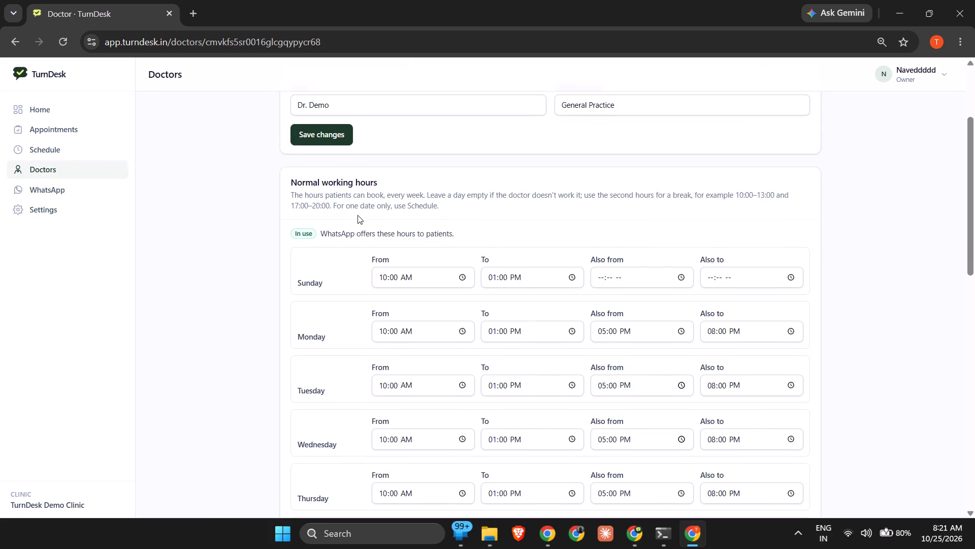
{"action": "scroll", "coordinate": [375, 272], "scroll_direction": "right", "scroll_amount": 1}
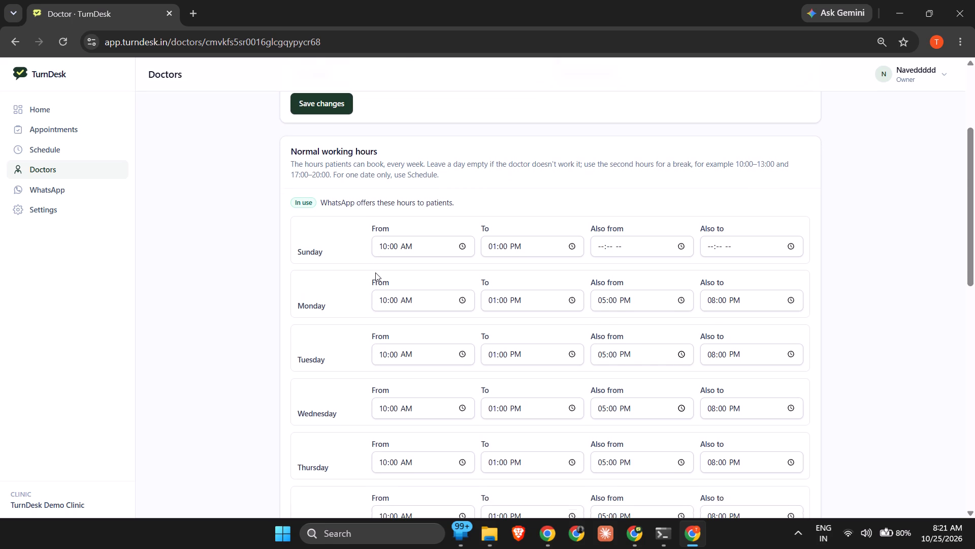
{"action": "scroll", "coordinate": [375, 272], "scroll_direction": "right", "scroll_amount": 1}
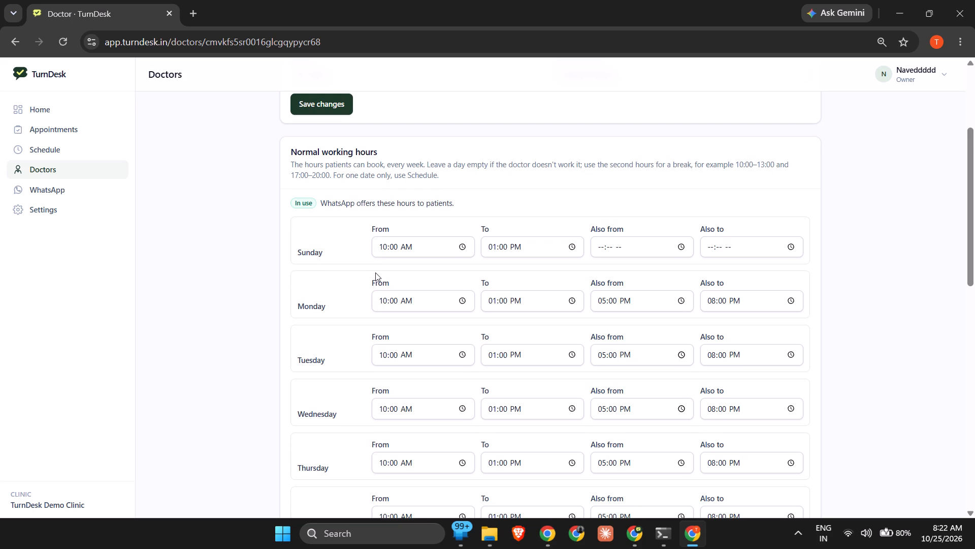
Review Dr. Demo's booking rules and expand the options for changing a rule for this doctor only.
{"action": "scroll", "coordinate": [375, 272], "scroll_direction": "down", "scroll_amount": 11}
{"action": "scroll", "coordinate": [375, 272], "scroll_direction": "up", "scroll_amount": 1}
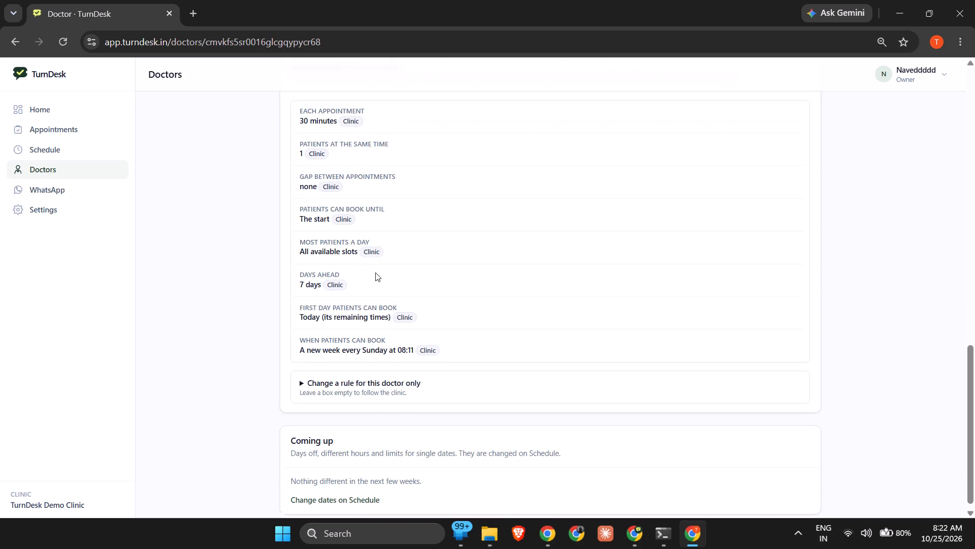
{"action": "scroll", "coordinate": [375, 272], "scroll_direction": "up", "scroll_amount": 1}
{"action": "left_click", "coordinate": [360, 391]}
{"action": "scroll", "coordinate": [360, 391], "scroll_direction": "down", "scroll_amount": 1}
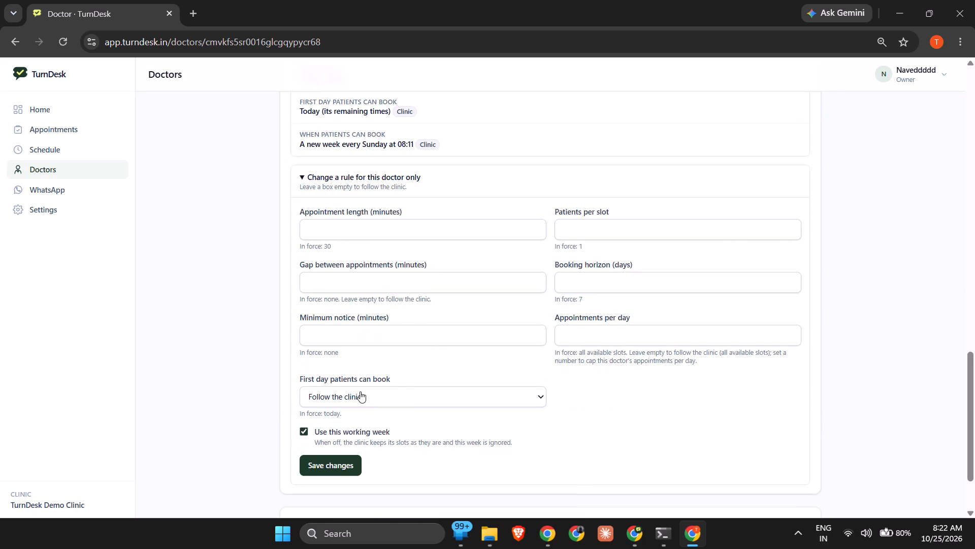
Examine the booking rules that can be changed for Dr. Demo only, including the options for the first day patients can book.
{"action": "scroll", "coordinate": [360, 391], "scroll_direction": "down", "scroll_amount": 1}
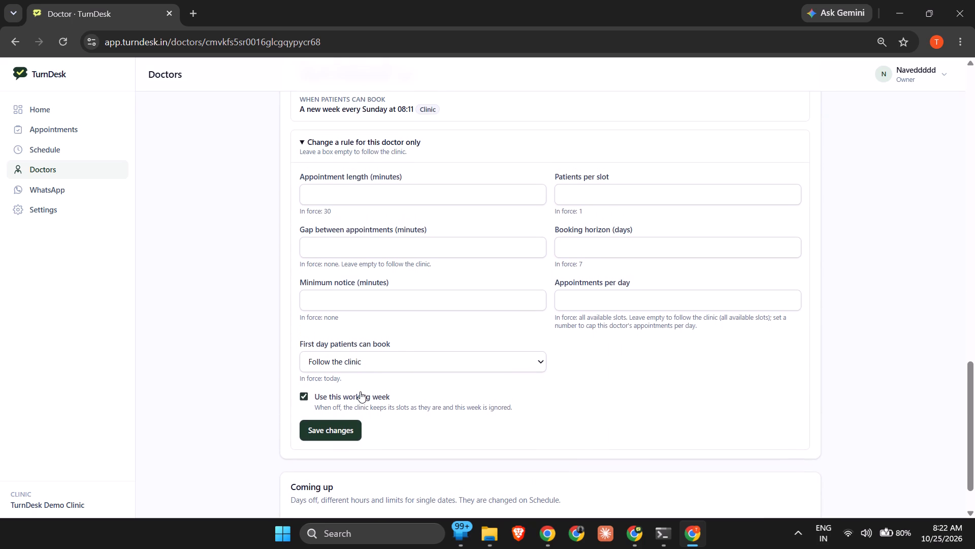
{"action": "scroll", "coordinate": [360, 391], "scroll_direction": "down", "scroll_amount": 2}
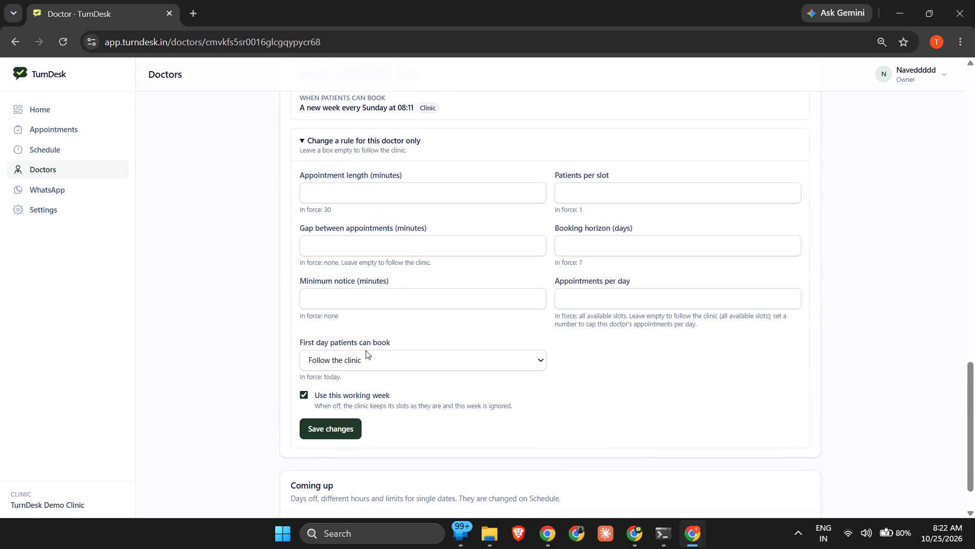
{"action": "left_click", "coordinate": [364, 358]}
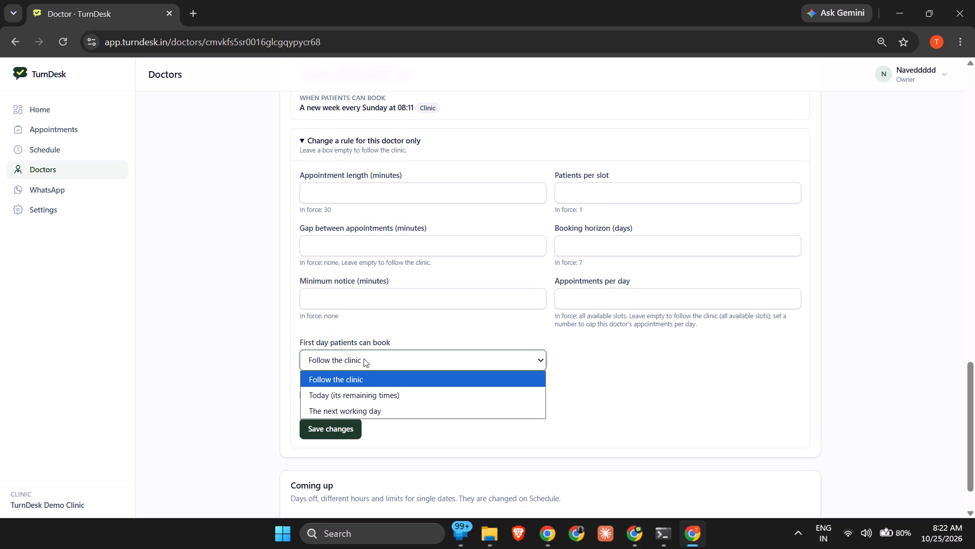
{"action": "left_click", "coordinate": [364, 358]}
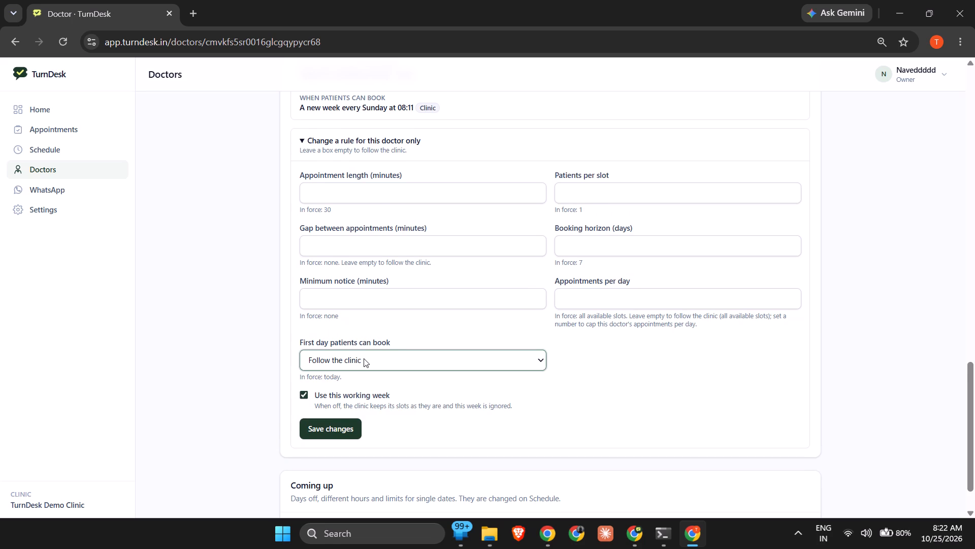
{"action": "scroll", "coordinate": [364, 358], "scroll_direction": "down", "scroll_amount": 2}
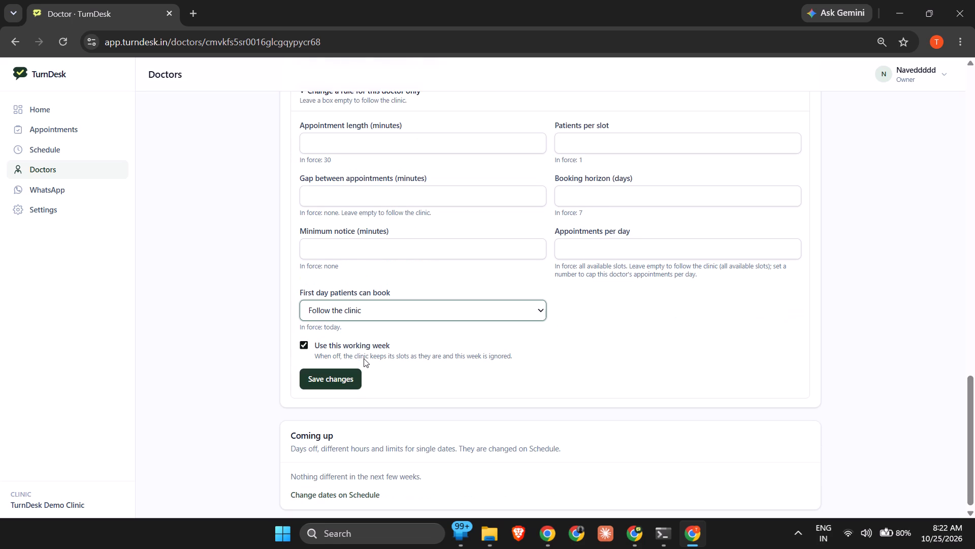
{"action": "scroll", "coordinate": [364, 358], "scroll_direction": "up", "scroll_amount": 10}
{"action": "scroll", "coordinate": [402, 424], "scroll_direction": "down", "scroll_amount": 1}
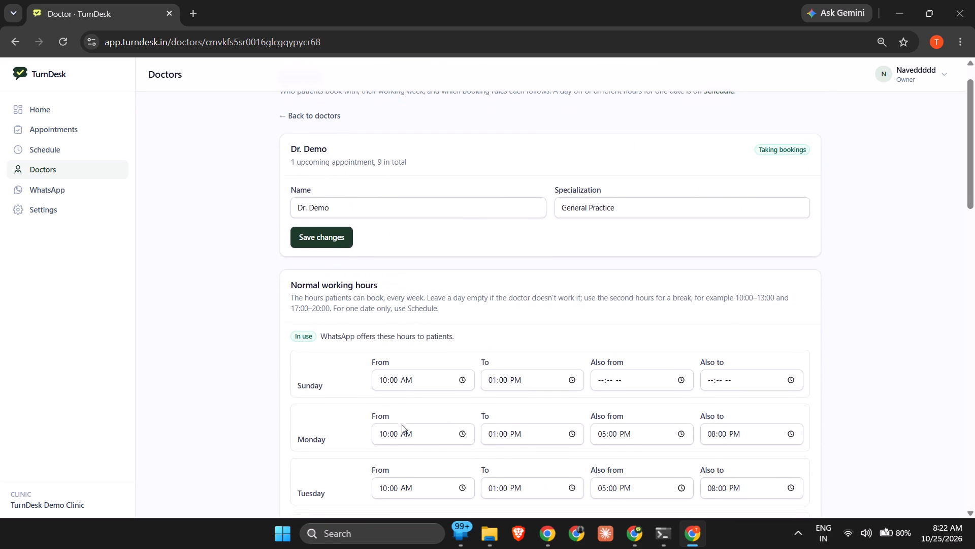
Open the hour of Sunday's first start time for editing in Dr. Demo's normal working hours.
{"action": "scroll", "coordinate": [402, 424], "scroll_direction": "down", "scroll_amount": 1}
{"action": "left_click", "coordinate": [384, 382]}
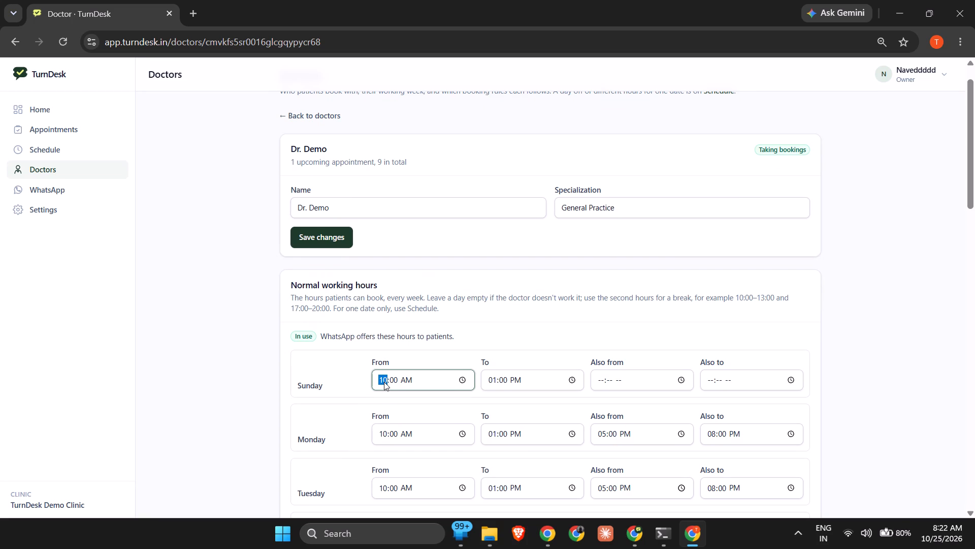
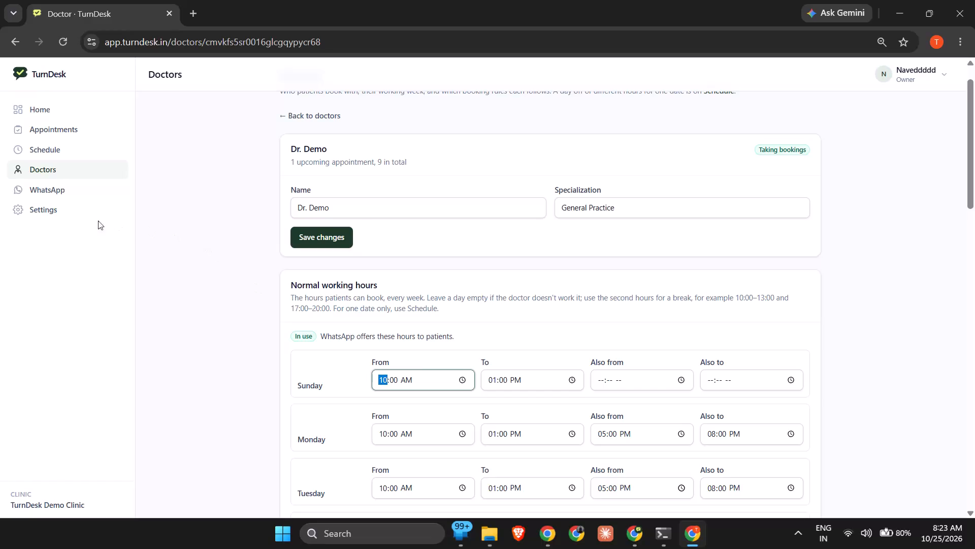
In the advanced settings for all blocked time, set the new block's start to 10/25/2026 at 08:25 AM.
{"action": "left_click", "coordinate": [60, 206]}
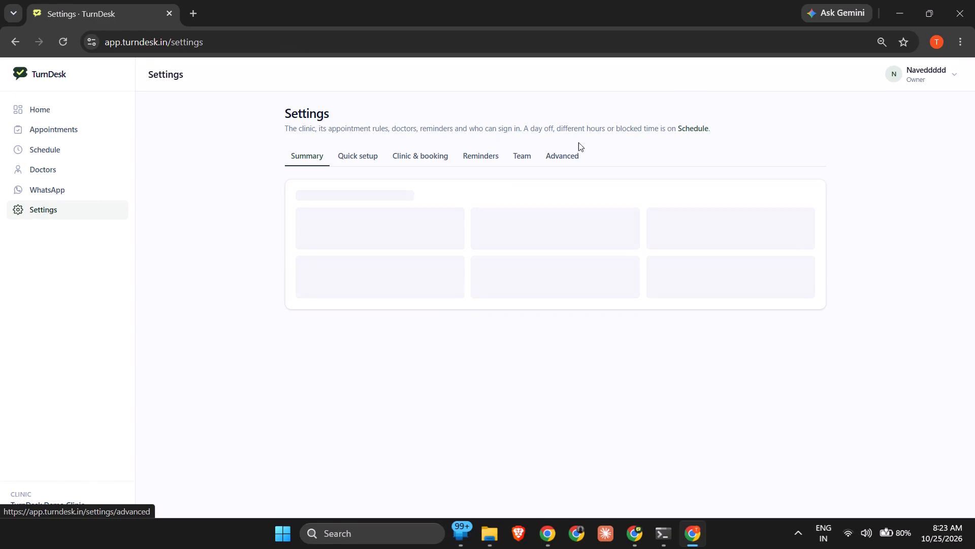
{"action": "left_click", "coordinate": [578, 151]}
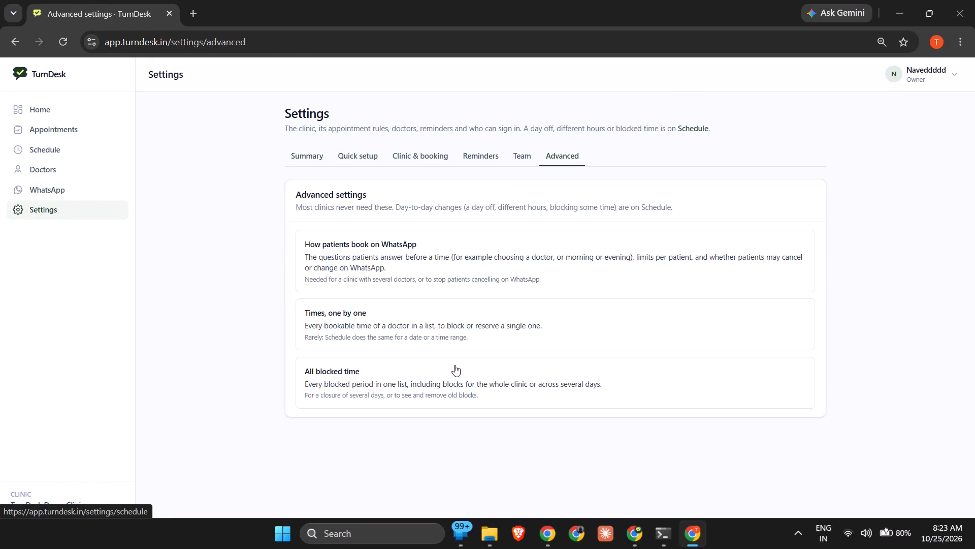
{"action": "left_click", "coordinate": [451, 375]}
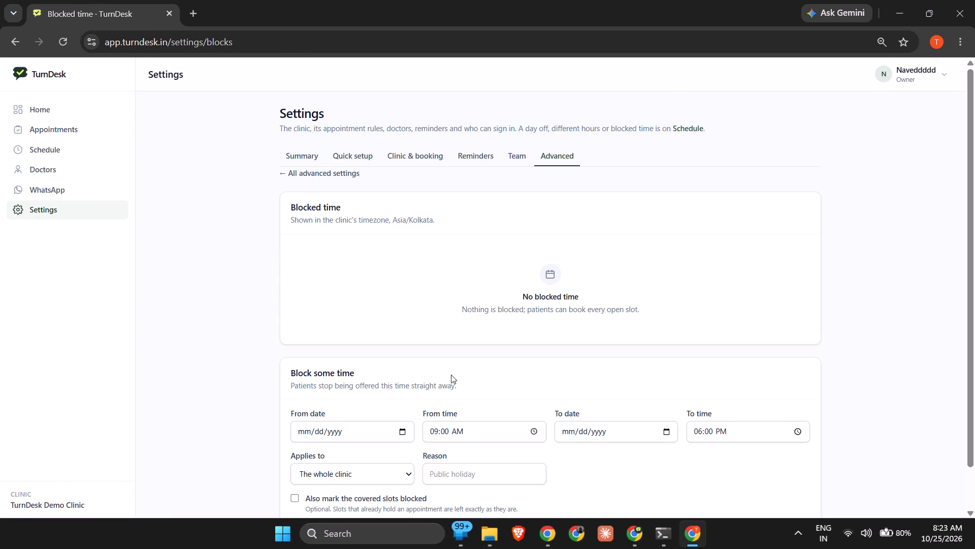
{"action": "scroll", "coordinate": [451, 375], "scroll_direction": "down", "scroll_amount": 1}
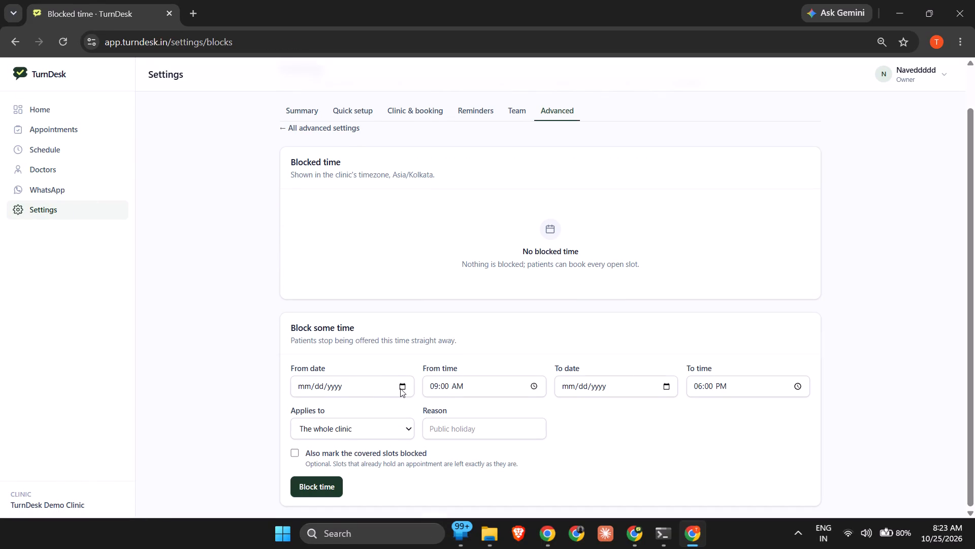
{"action": "left_click", "coordinate": [400, 388]}
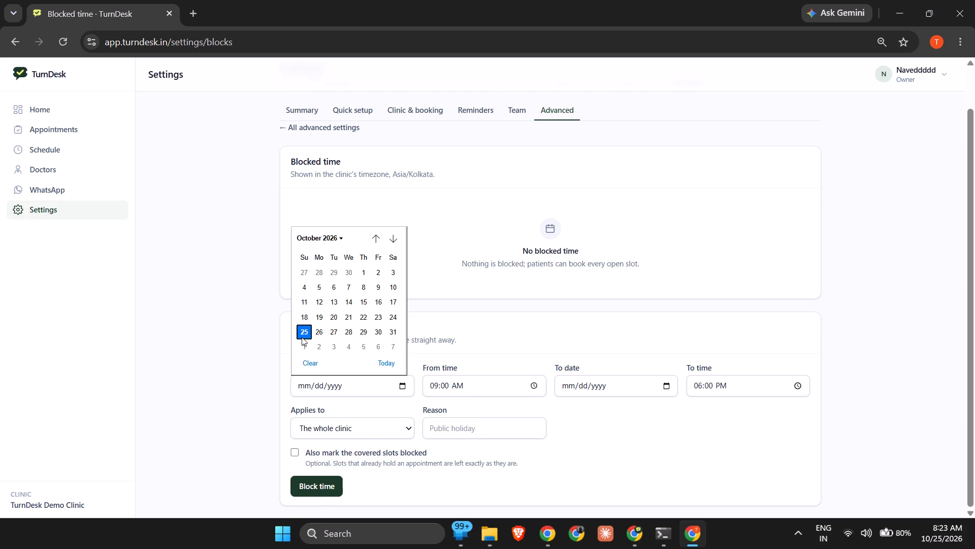
{"action": "left_click", "coordinate": [302, 337]}
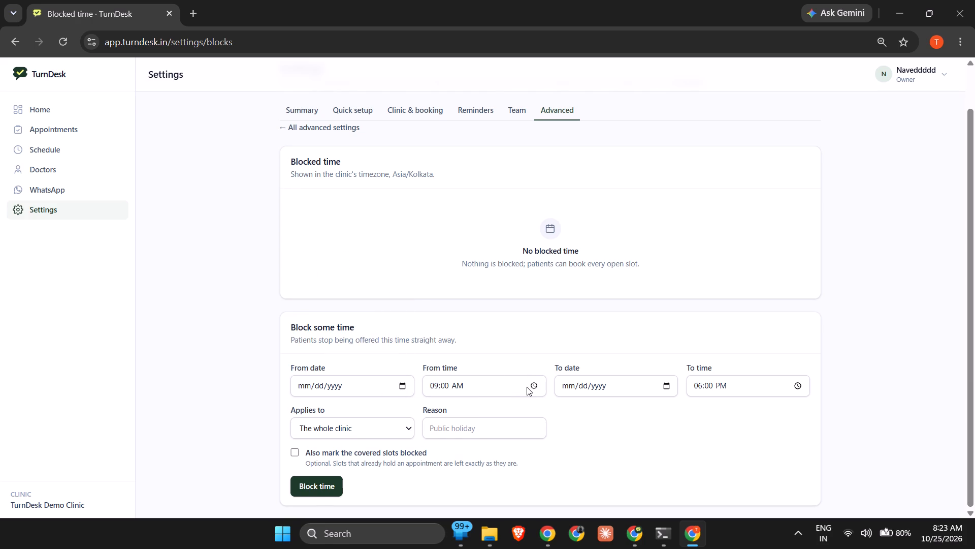
{"action": "left_click", "coordinate": [531, 386]}
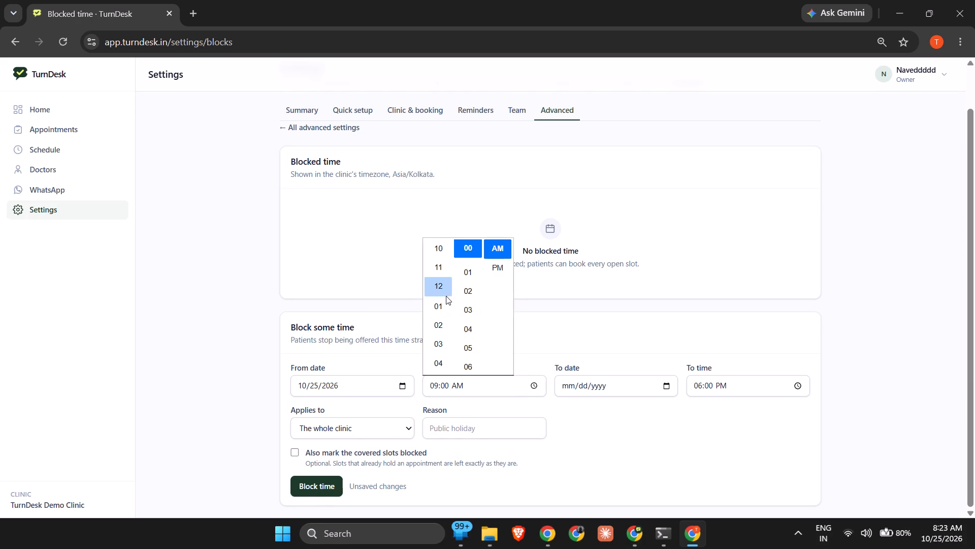
{"action": "scroll", "coordinate": [446, 296], "scroll_direction": "up", "scroll_amount": 1}
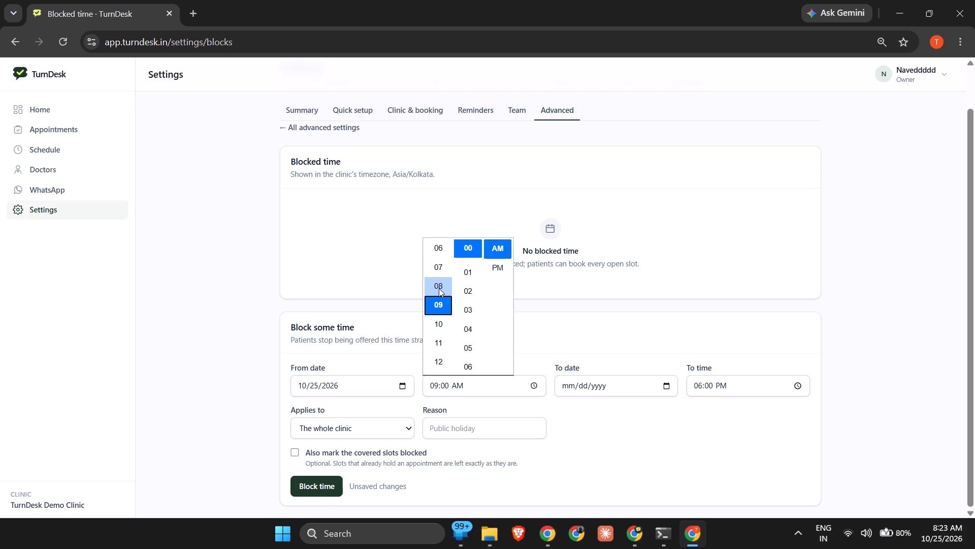
{"action": "left_click", "coordinate": [439, 288]}
{"action": "scroll", "coordinate": [468, 324], "scroll_direction": "down", "scroll_amount": 5}
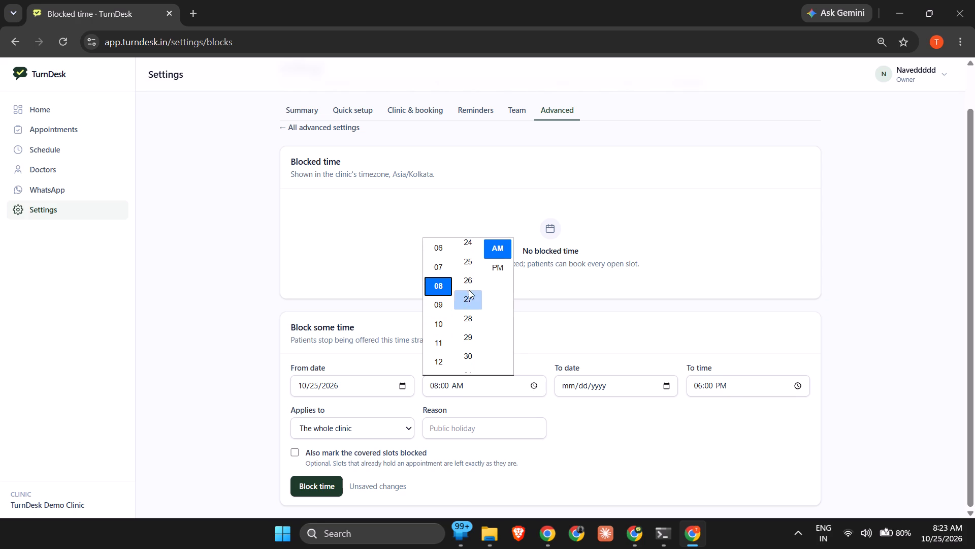
{"action": "left_click", "coordinate": [466, 266]}
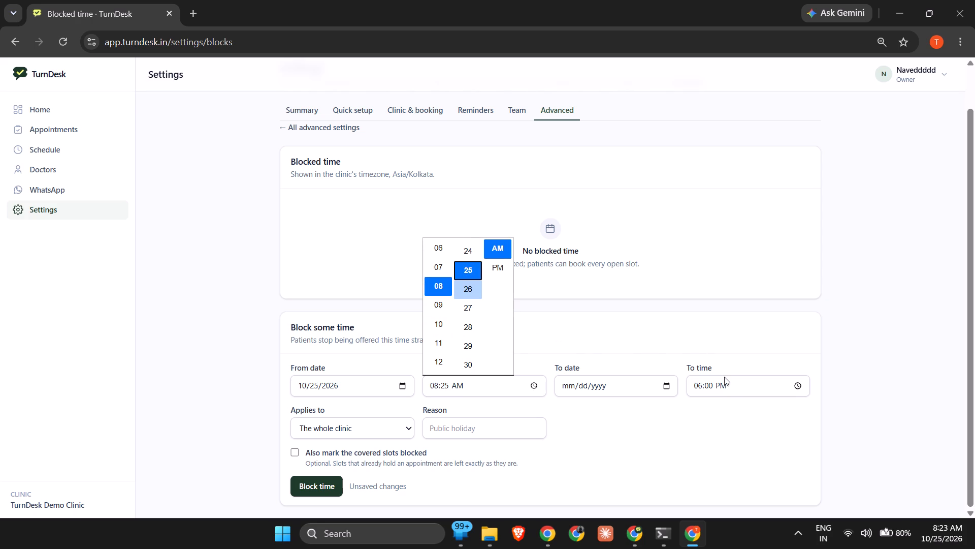
Set the block's end to 10/25/2026 at 08:27 PM and block that time for the whole clinic.
{"action": "left_click", "coordinate": [666, 384]}
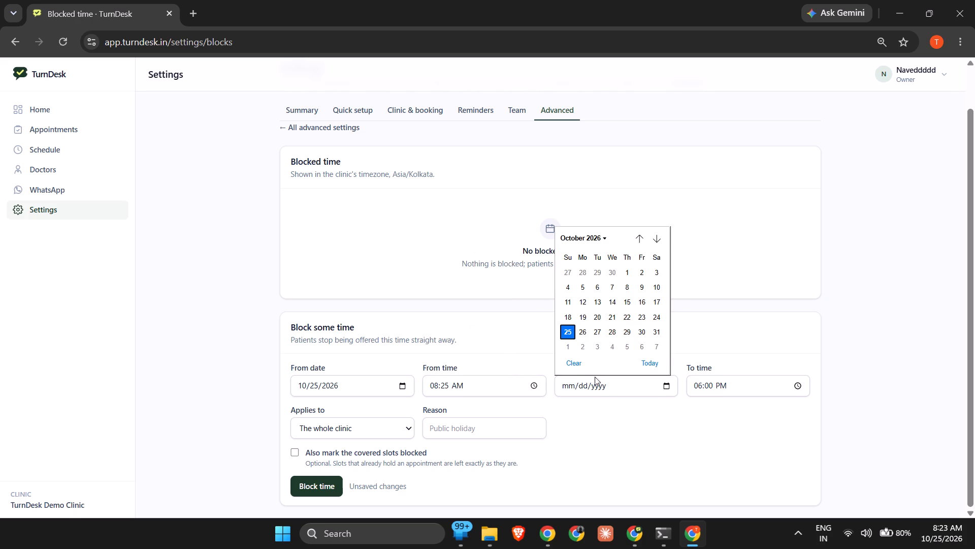
{"action": "left_click", "coordinate": [565, 331]}
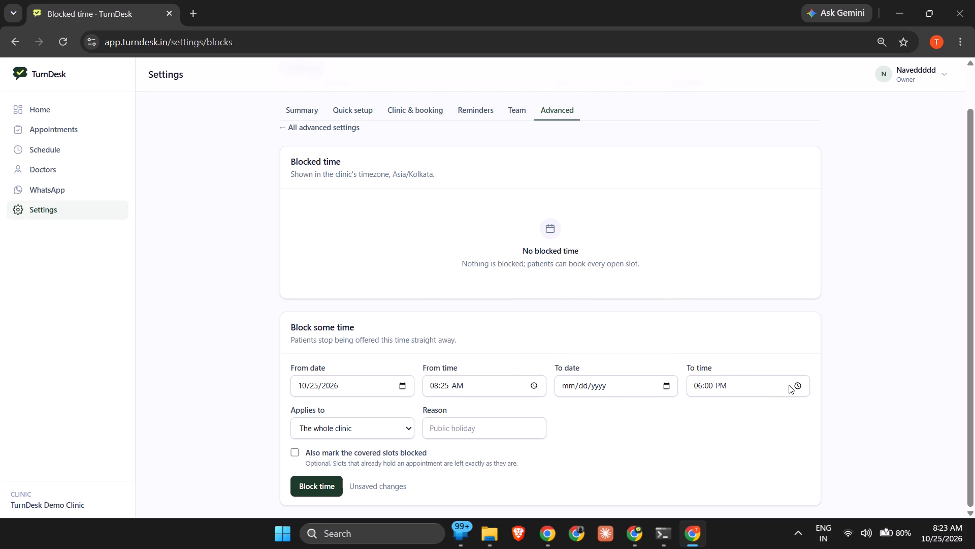
{"action": "left_click", "coordinate": [795, 385]}
{"action": "left_click", "coordinate": [701, 293]}
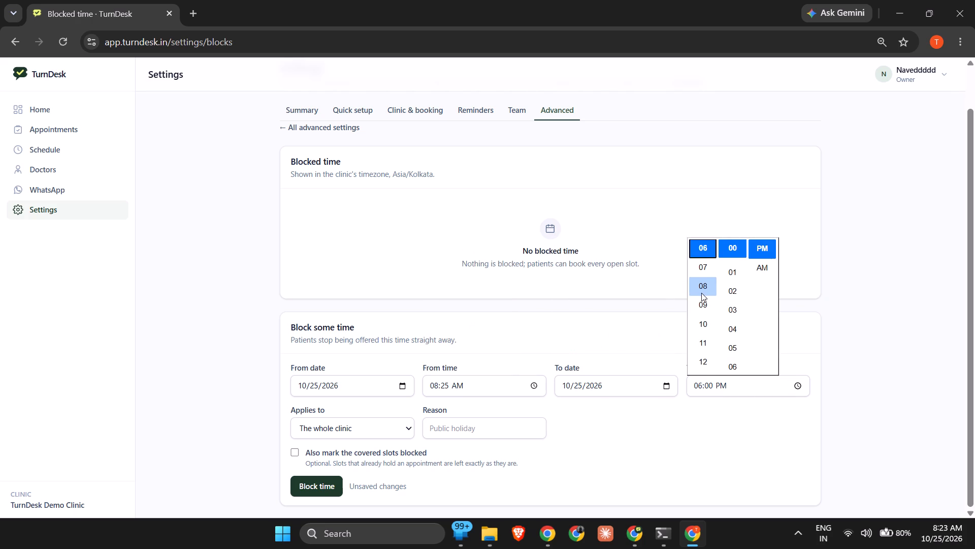
{"action": "scroll", "coordinate": [723, 327], "scroll_direction": "down", "scroll_amount": 3}
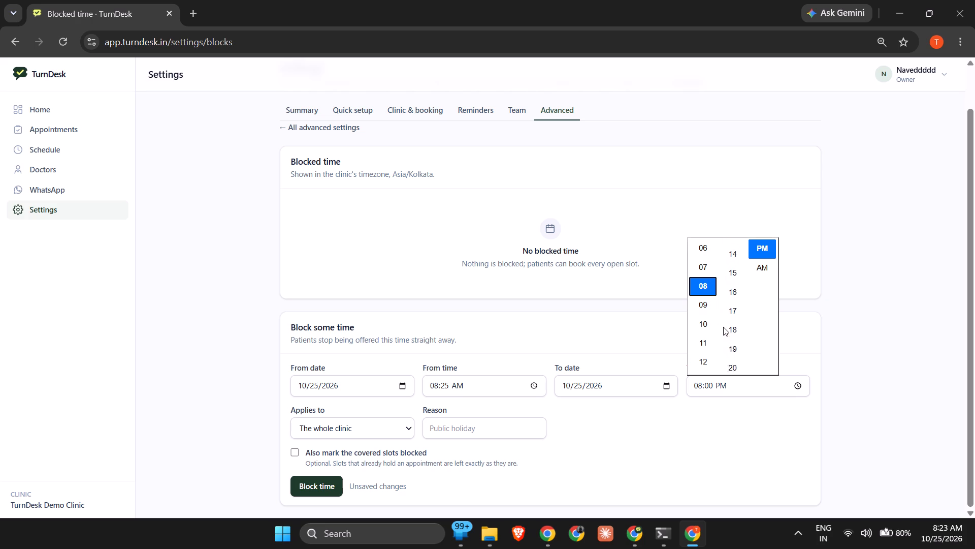
{"action": "scroll", "coordinate": [723, 327], "scroll_direction": "down", "scroll_amount": 2}
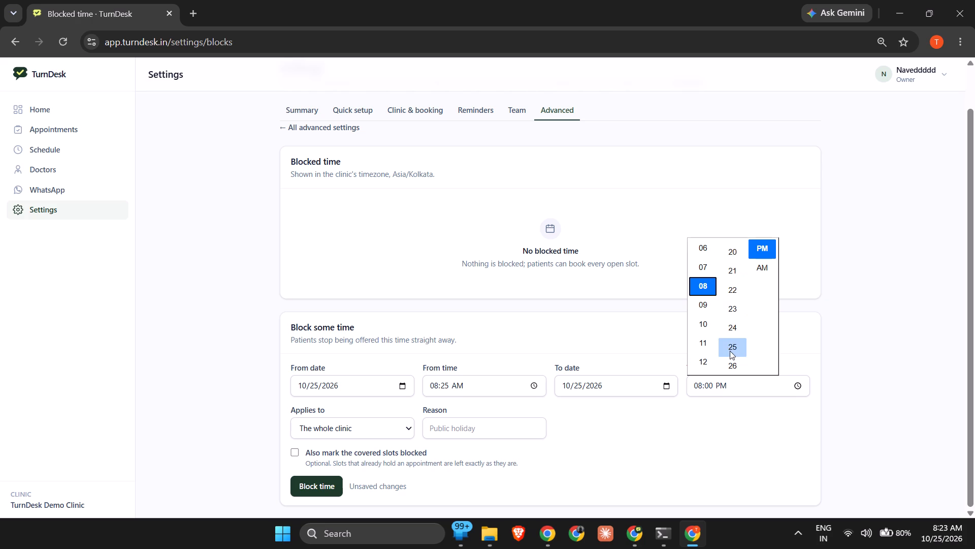
{"action": "scroll", "coordinate": [730, 351], "scroll_direction": "down", "scroll_amount": 1}
{"action": "left_click", "coordinate": [732, 359]}
{"action": "left_click", "coordinate": [663, 420]}
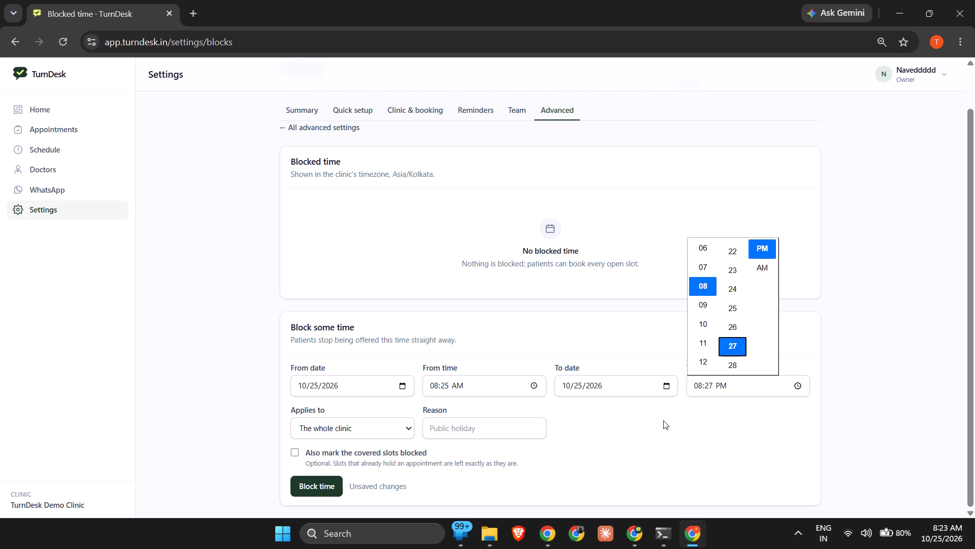
{"action": "scroll", "coordinate": [663, 420], "scroll_direction": "down", "scroll_amount": 2}
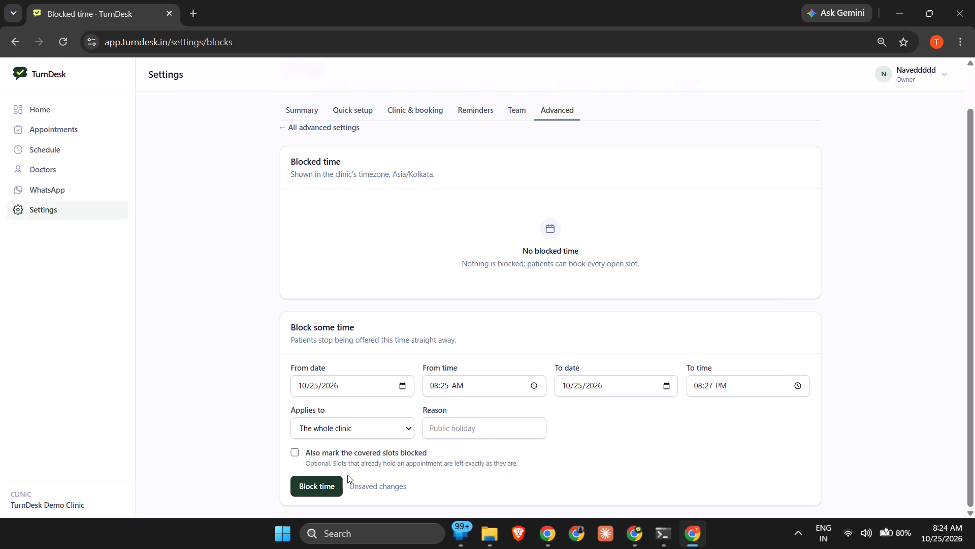
{"action": "left_click", "coordinate": [316, 482]}
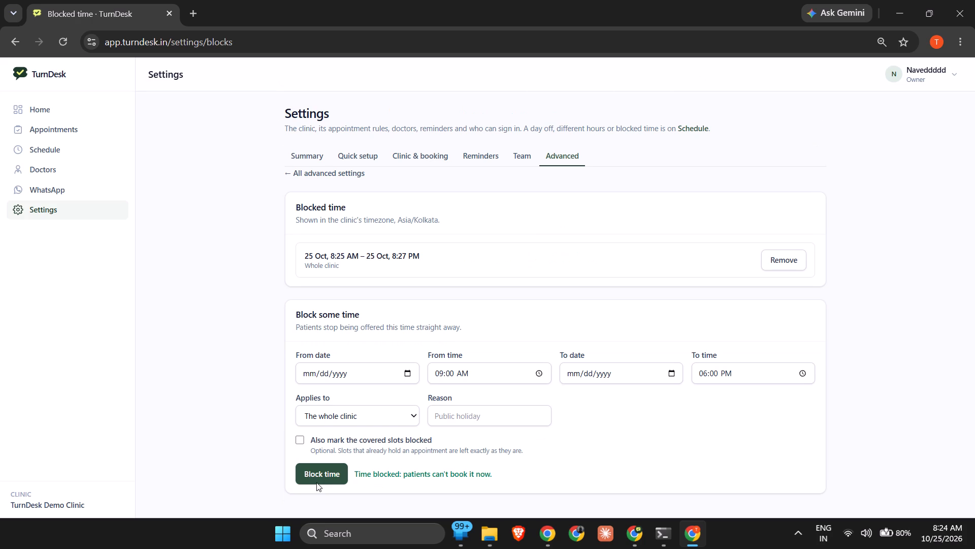
Reload the blocked time page.
{"action": "left_click", "coordinate": [60, 38]}
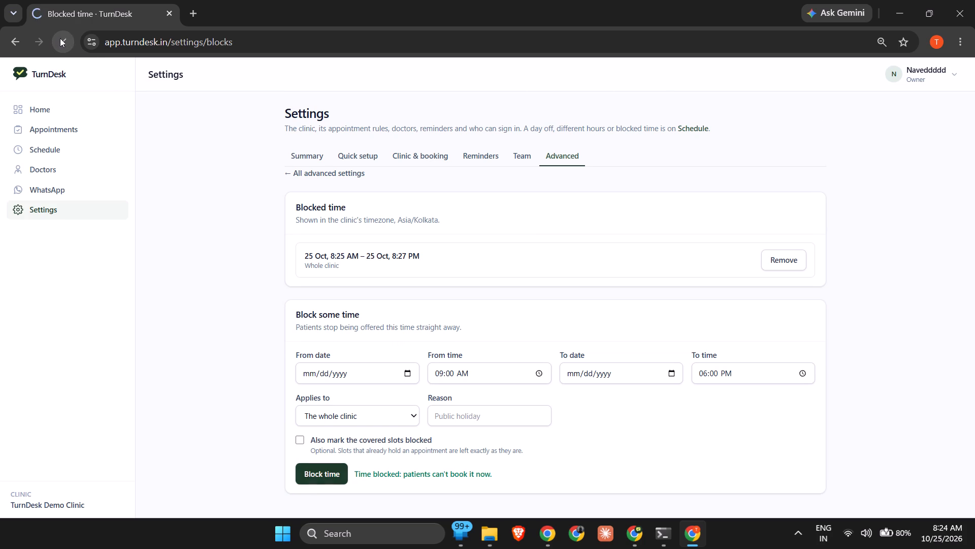
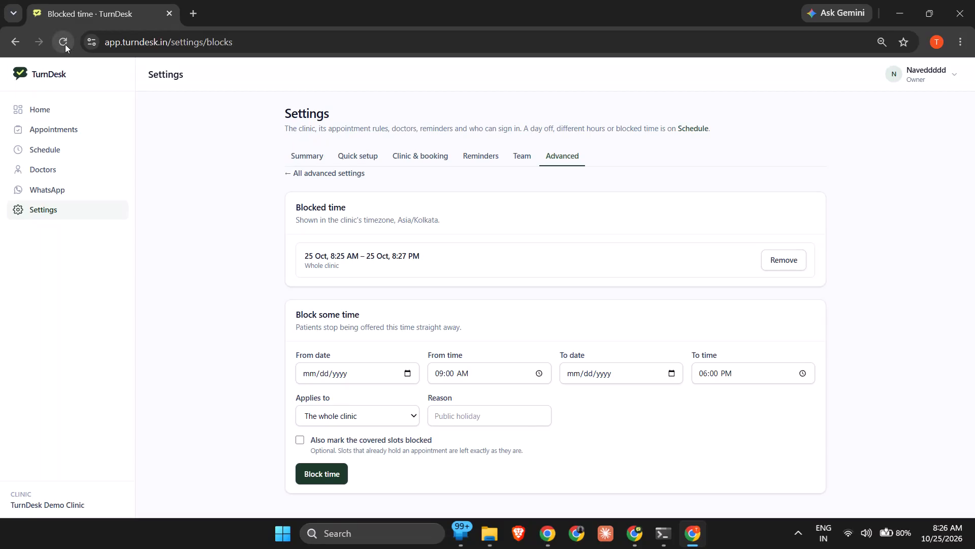
Reload the blocked time page.
{"action": "left_click", "coordinate": [65, 44]}
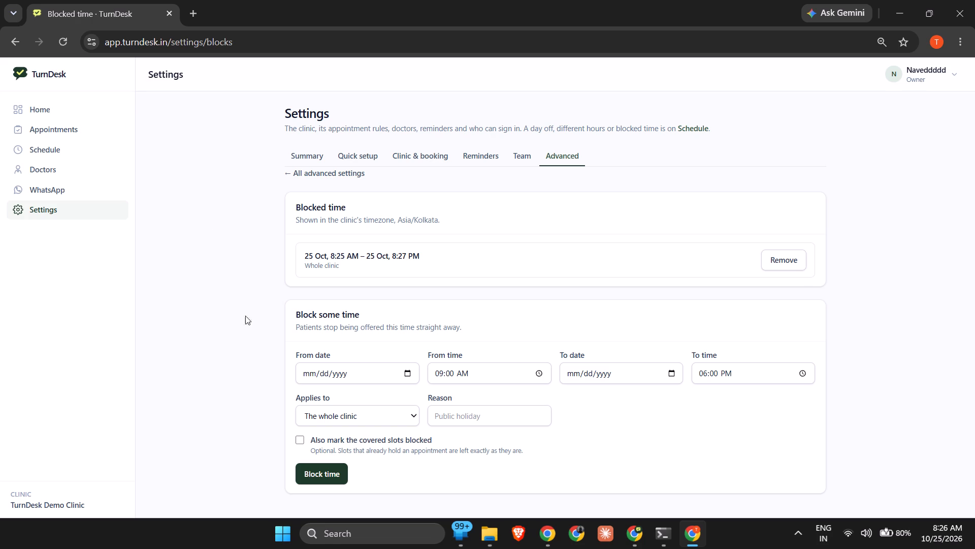
Set the new block's start time to 10:00 AM.
{"action": "left_click", "coordinate": [404, 374]}
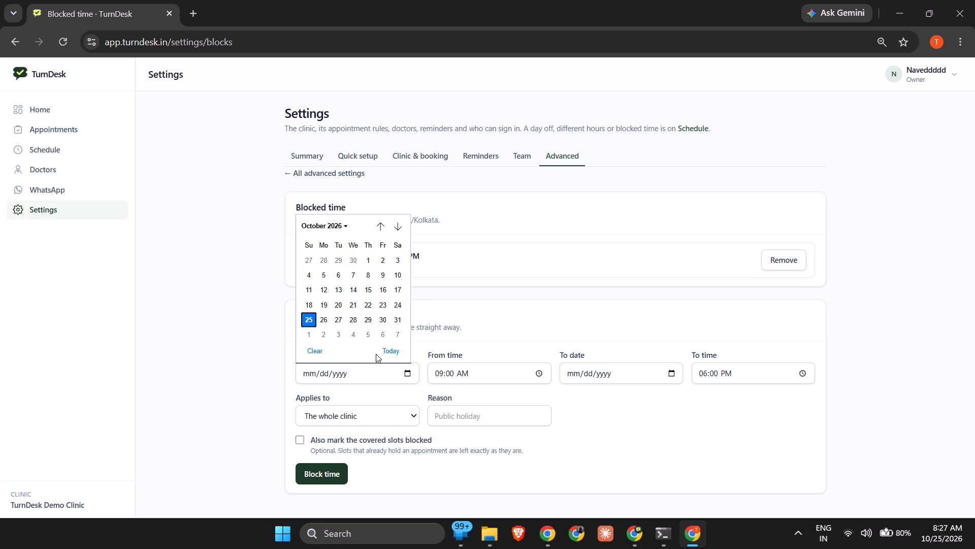
{"action": "left_click", "coordinate": [535, 374]}
{"action": "double_click", "coordinate": [535, 374]}
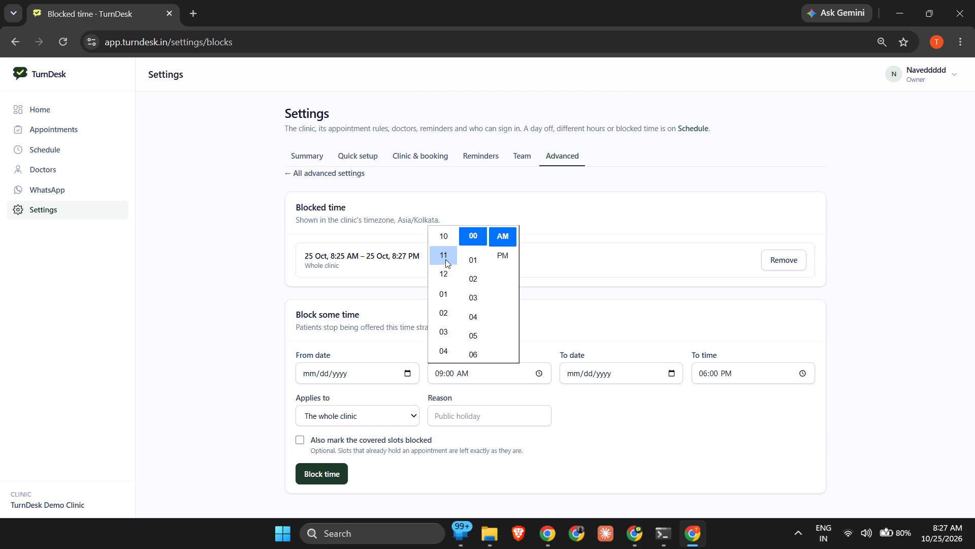
{"action": "left_click", "coordinate": [442, 238]}
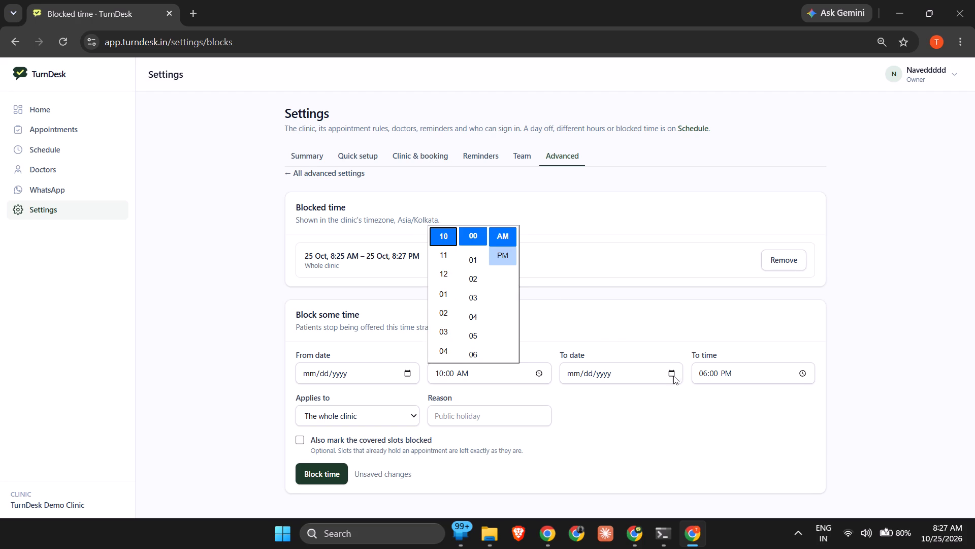
Set the new block's end to 10/25/2026 at 12:00 PM and try to block the time.
{"action": "left_click", "coordinate": [677, 377]}
{"action": "double_click", "coordinate": [677, 377]}
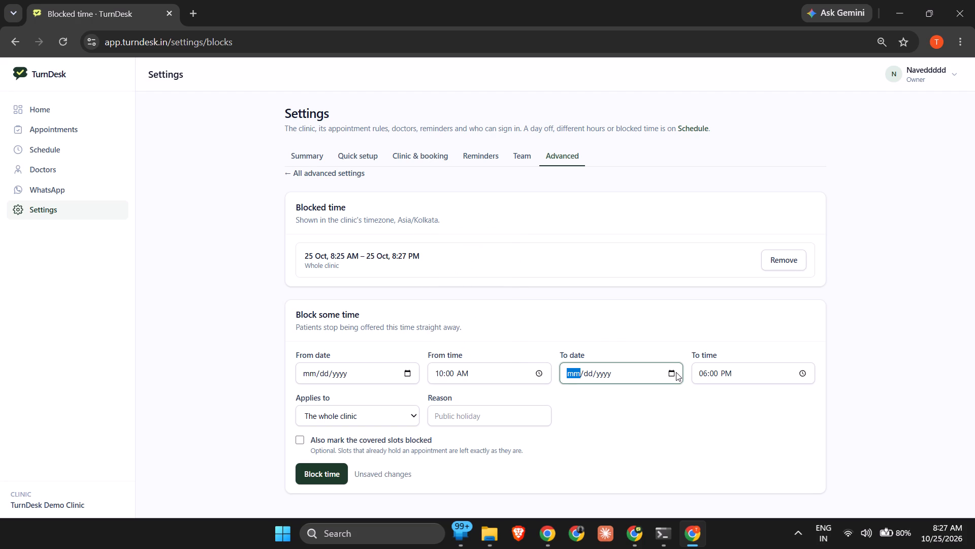
{"action": "left_click", "coordinate": [675, 370]}
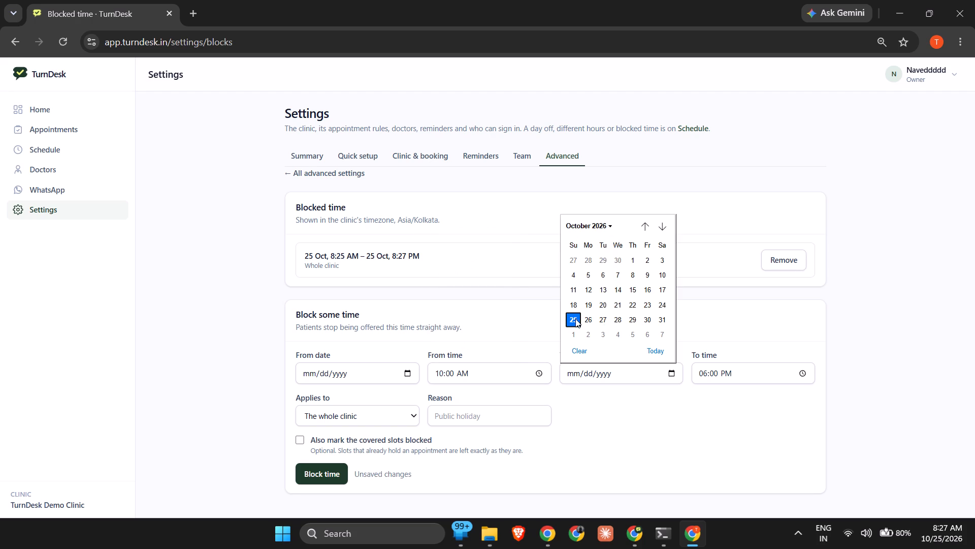
{"action": "left_click", "coordinate": [575, 319]}
{"action": "left_click", "coordinate": [804, 376]}
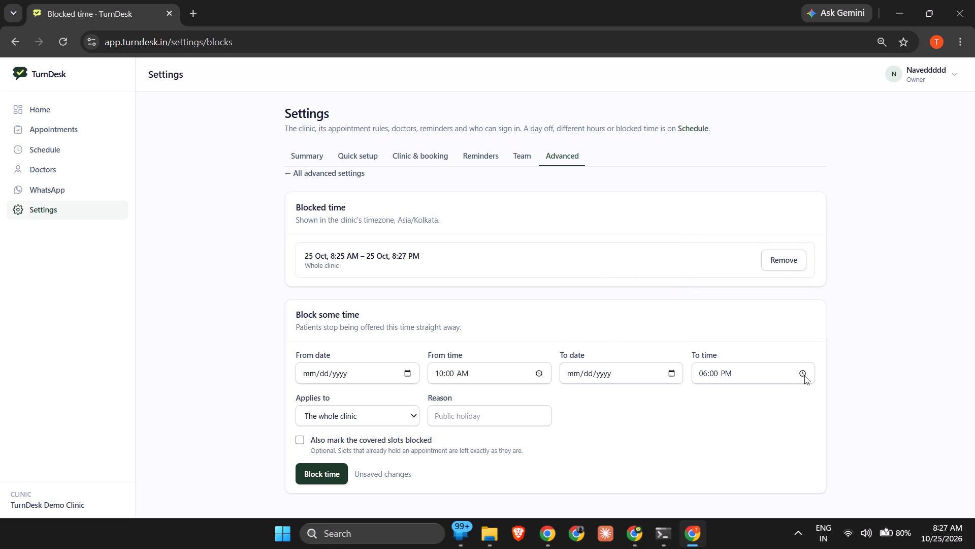
{"action": "left_click", "coordinate": [708, 343]}
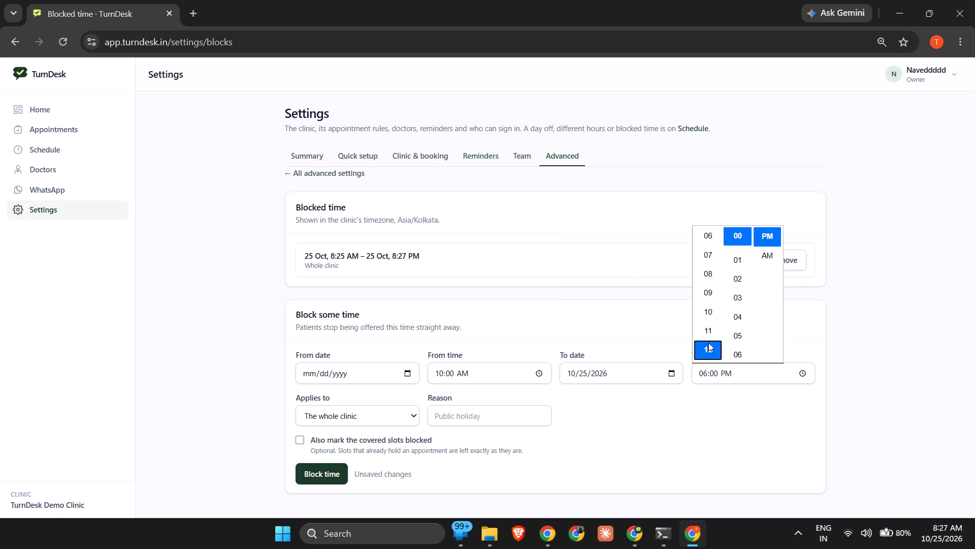
{"action": "left_click", "coordinate": [330, 469]}
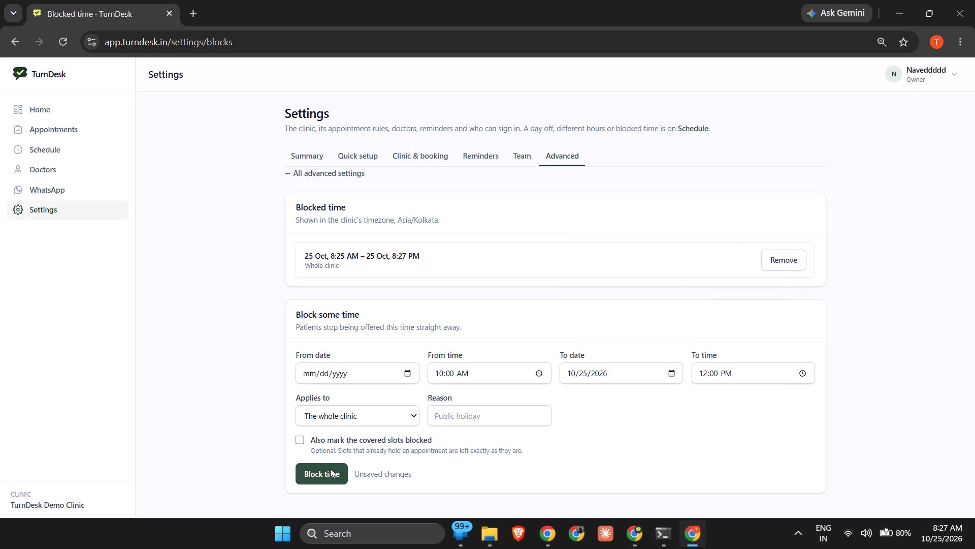
Set the block's start date to 10/25/2026 and block that time for the whole clinic.
{"action": "left_click", "coordinate": [406, 381]}
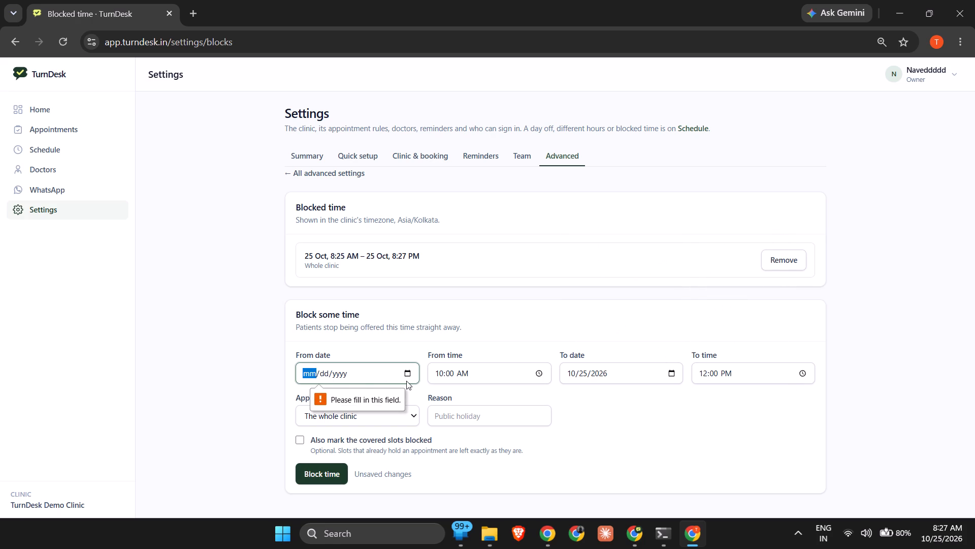
{"action": "left_click", "coordinate": [405, 373]}
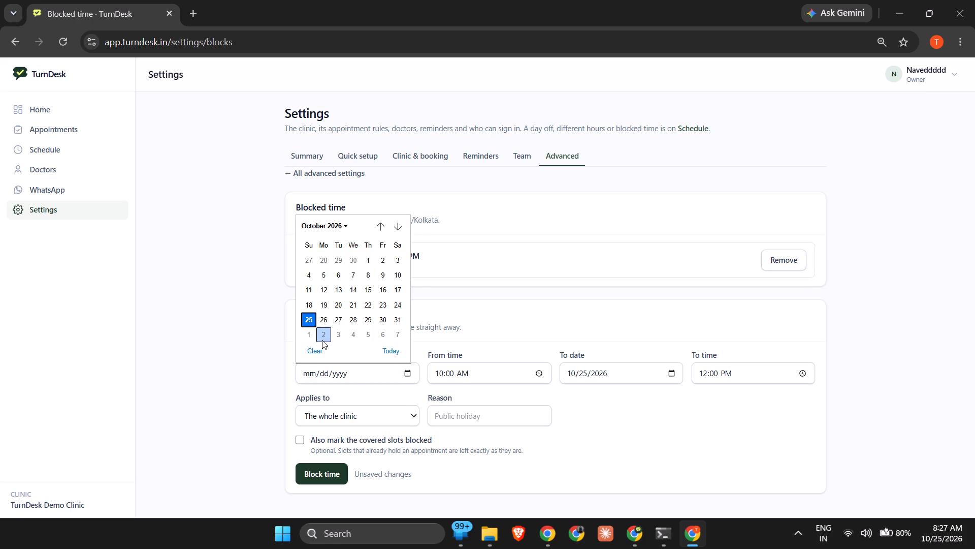
{"action": "left_click", "coordinate": [308, 321]}
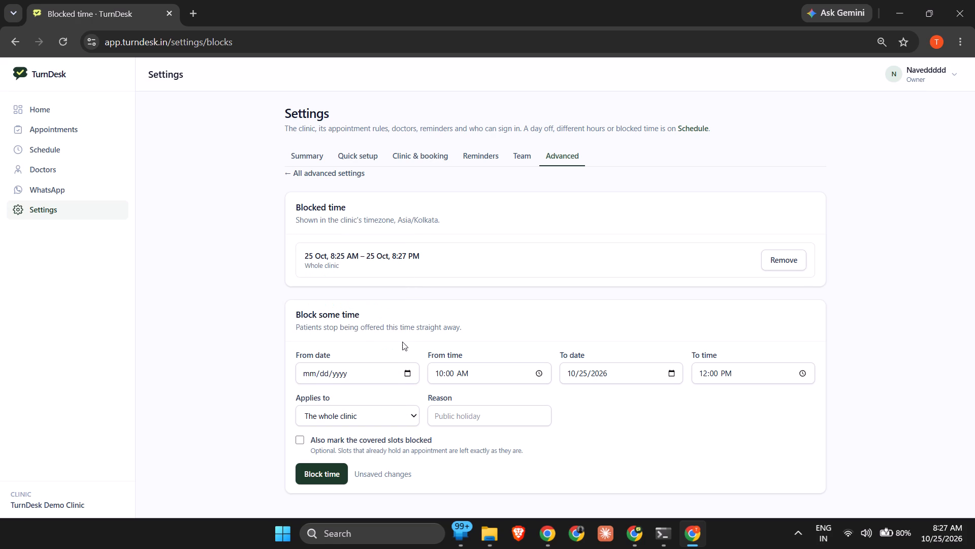
{"action": "left_click", "coordinate": [317, 470]}
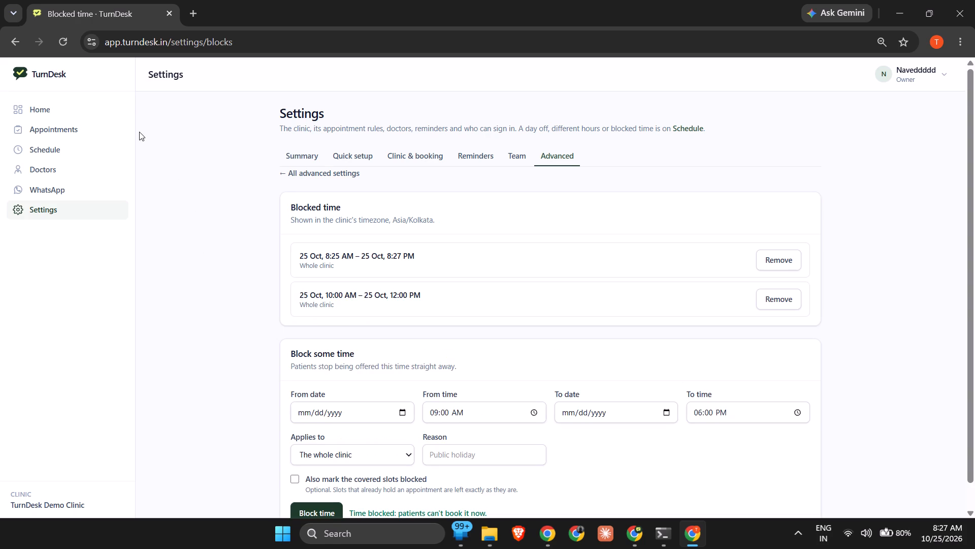
Reload the blocked time page to check the list of blocks.
{"action": "left_click", "coordinate": [62, 48]}
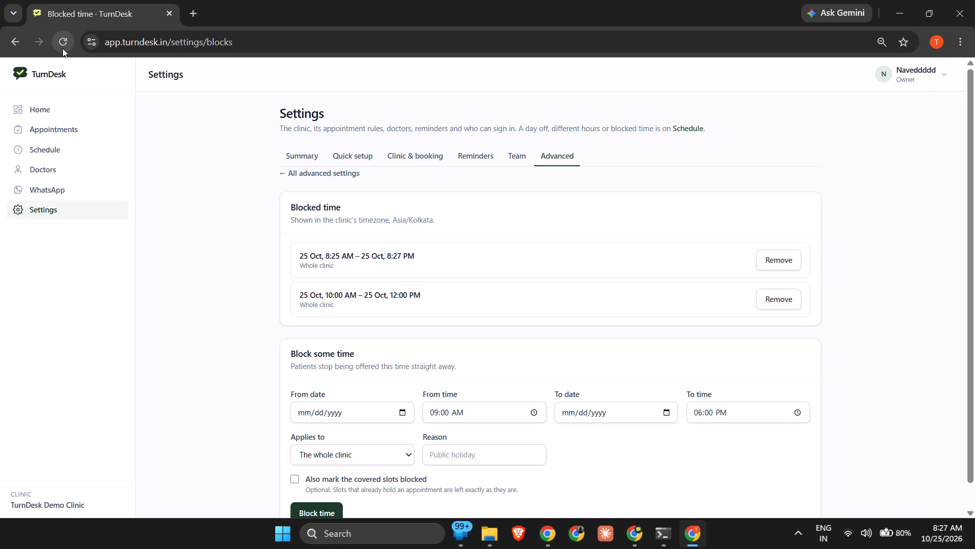
{"action": "left_click", "coordinate": [62, 48]}
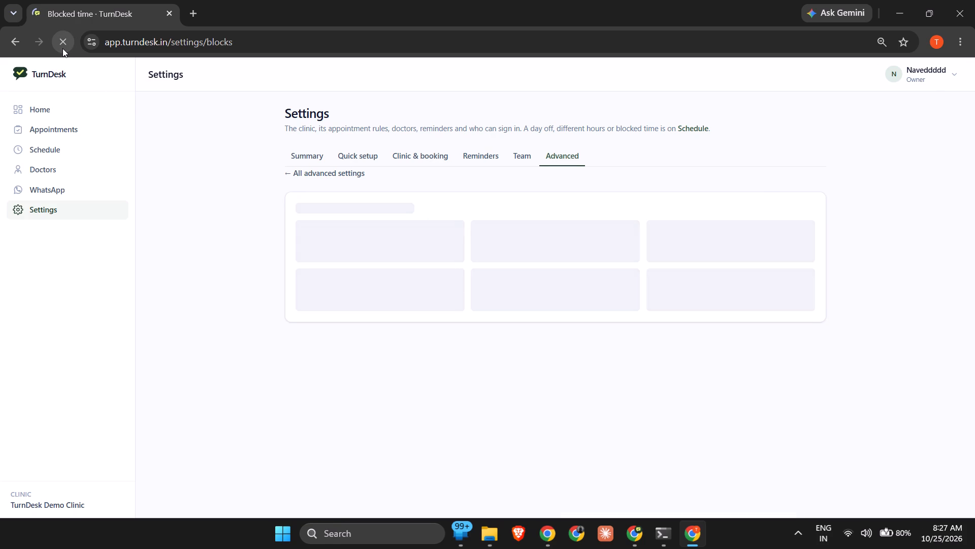
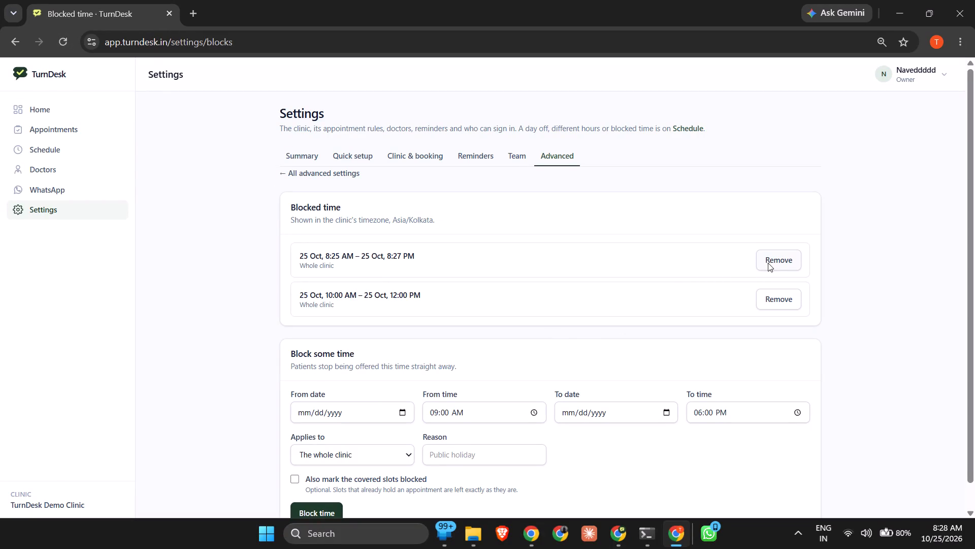
Reload the blocked time page to recheck the list of blocks.
{"action": "left_click", "coordinate": [65, 40]}
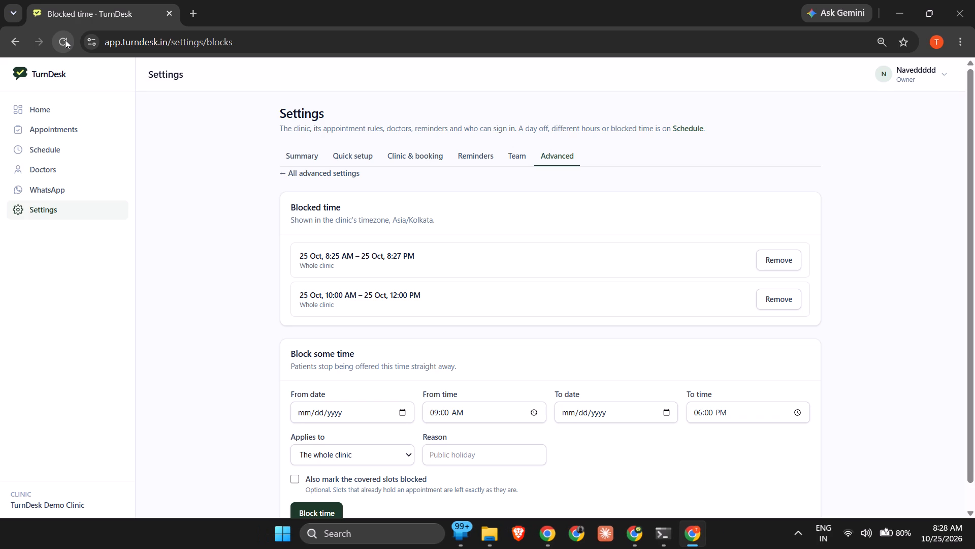
{"action": "left_click", "coordinate": [57, 42]}
Remove the whole-clinic block running 25 Oct, 10:00 AM to 12:00 PM from the blocked time list.
{"action": "left_click", "coordinate": [768, 296]}
Switch to the terminal session and review the front desk and doctor test instructions for PR #53.
{"action": "left_click", "coordinate": [651, 489]}
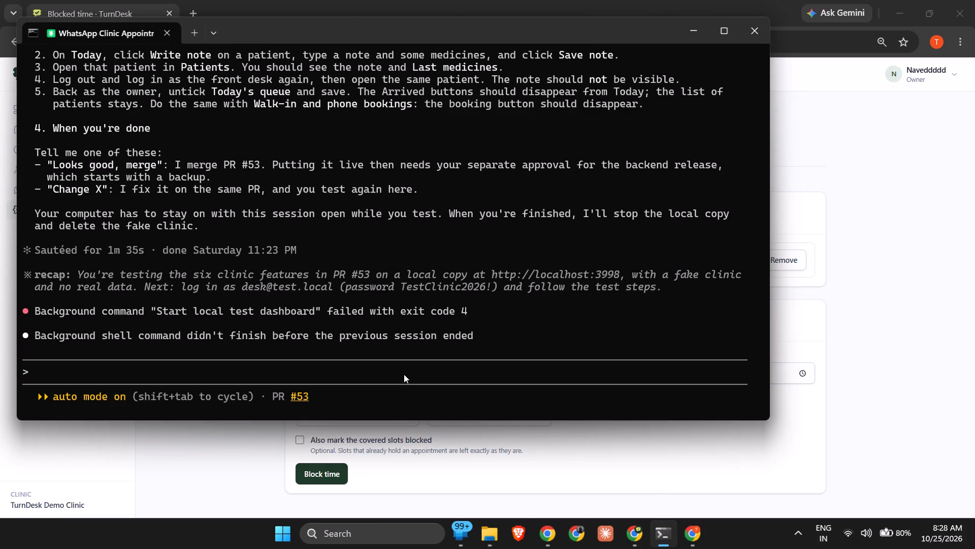
{"action": "left_click", "coordinate": [404, 374]}
{"action": "scroll", "coordinate": [348, 240], "scroll_direction": "up", "scroll_amount": 1}
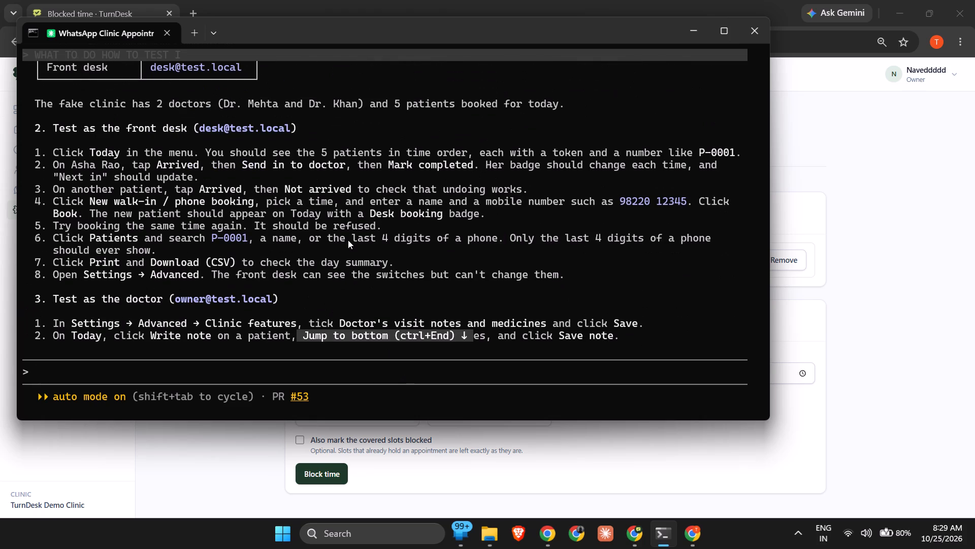